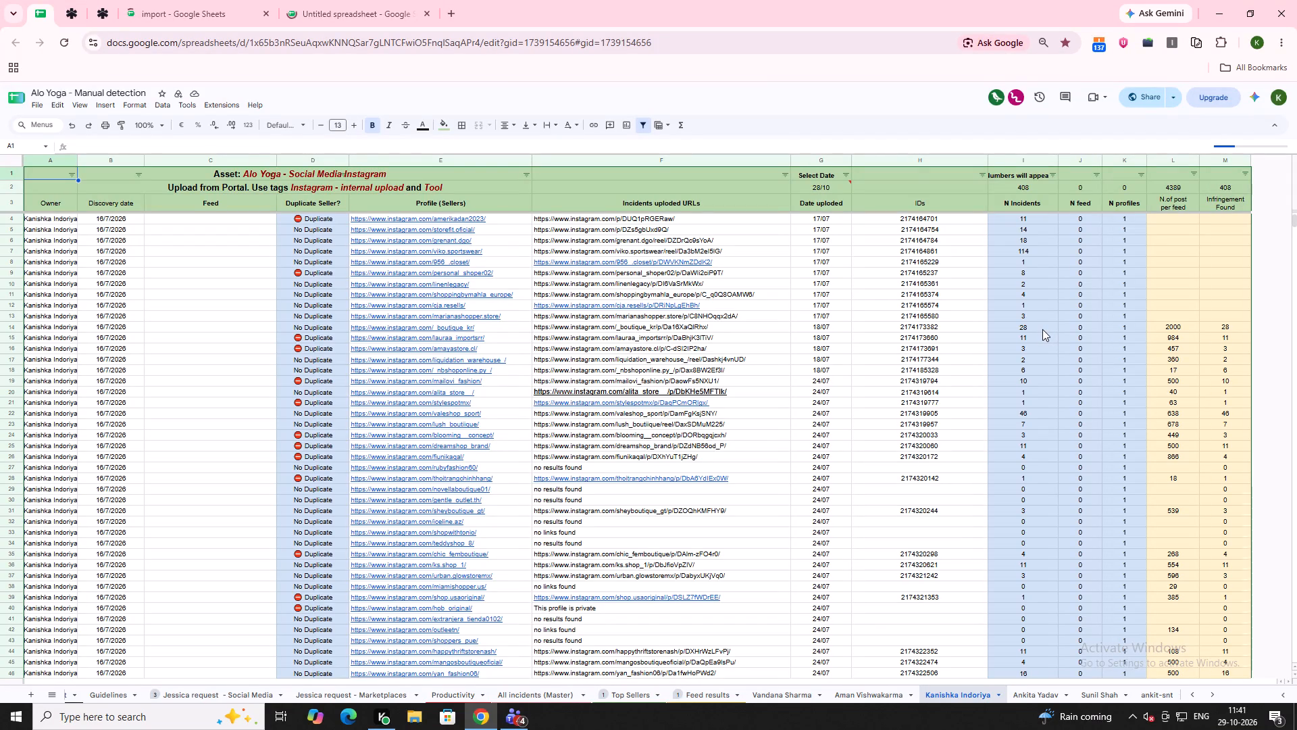
Look through the Instagram seller rows of the current sheet down to the entries with discovery date 27/10/2026.
ctrl+scroll(1042, 329, up, 1)
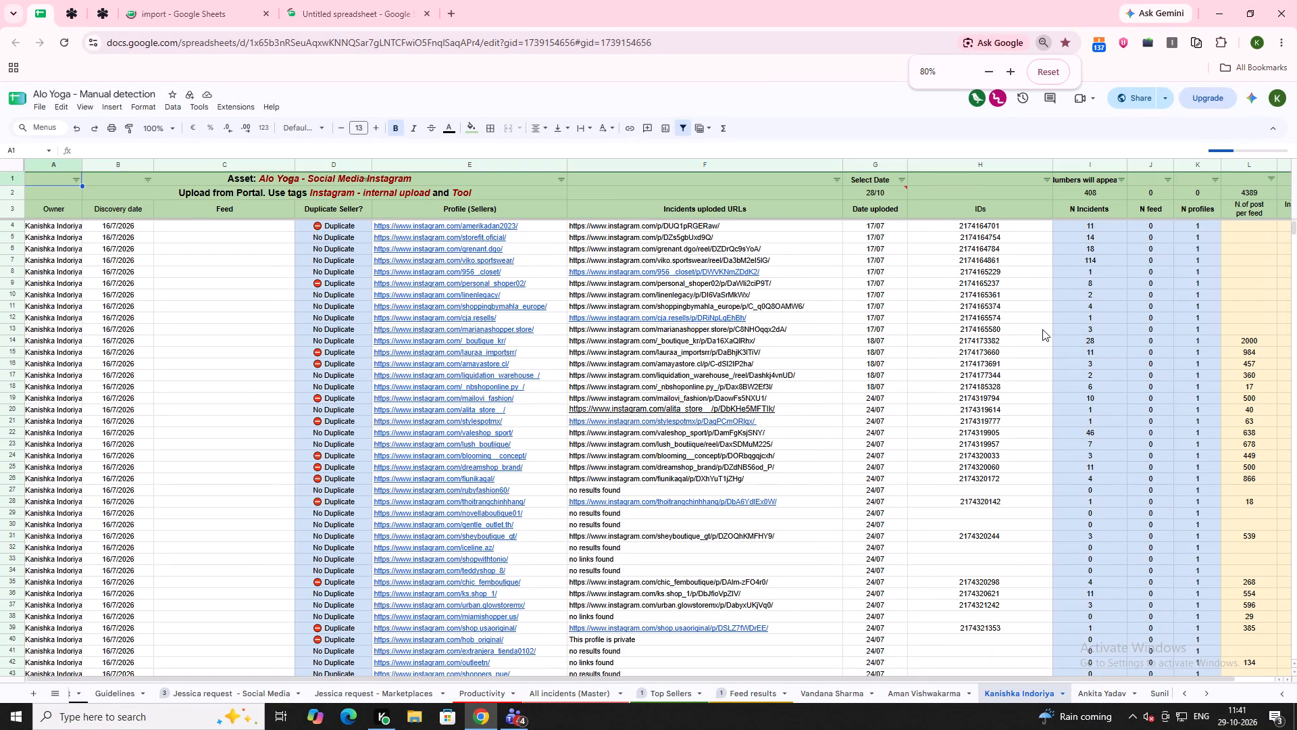
ctrl+scroll(1042, 329, down, 1)
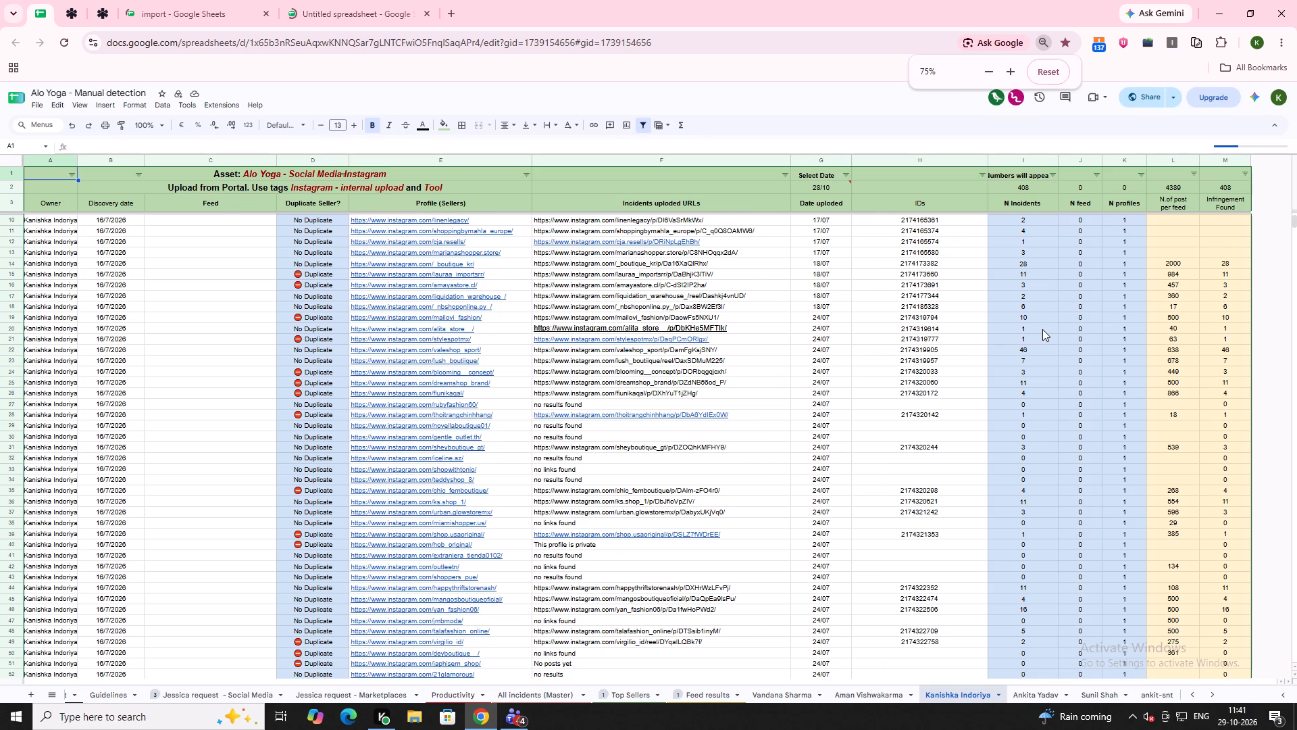
drag(1296, 222, 1296, 369)
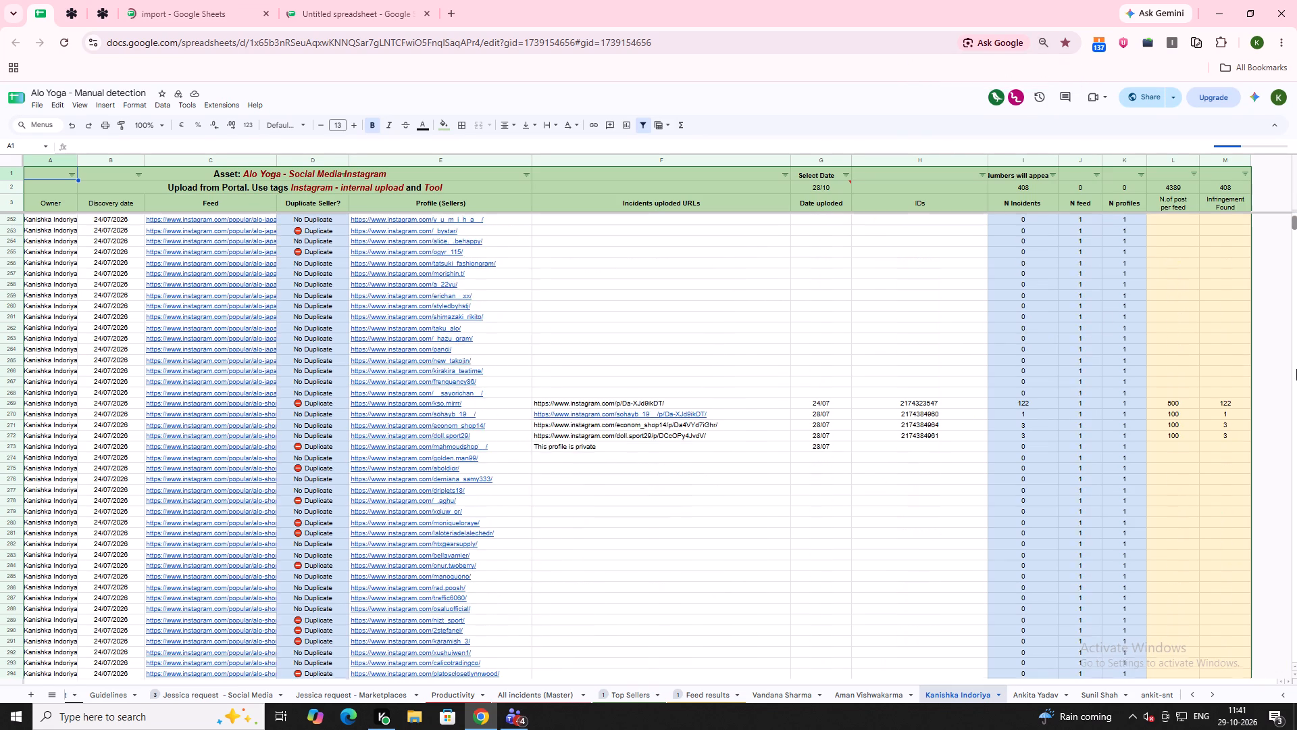
drag(1296, 369, 1287, 477)
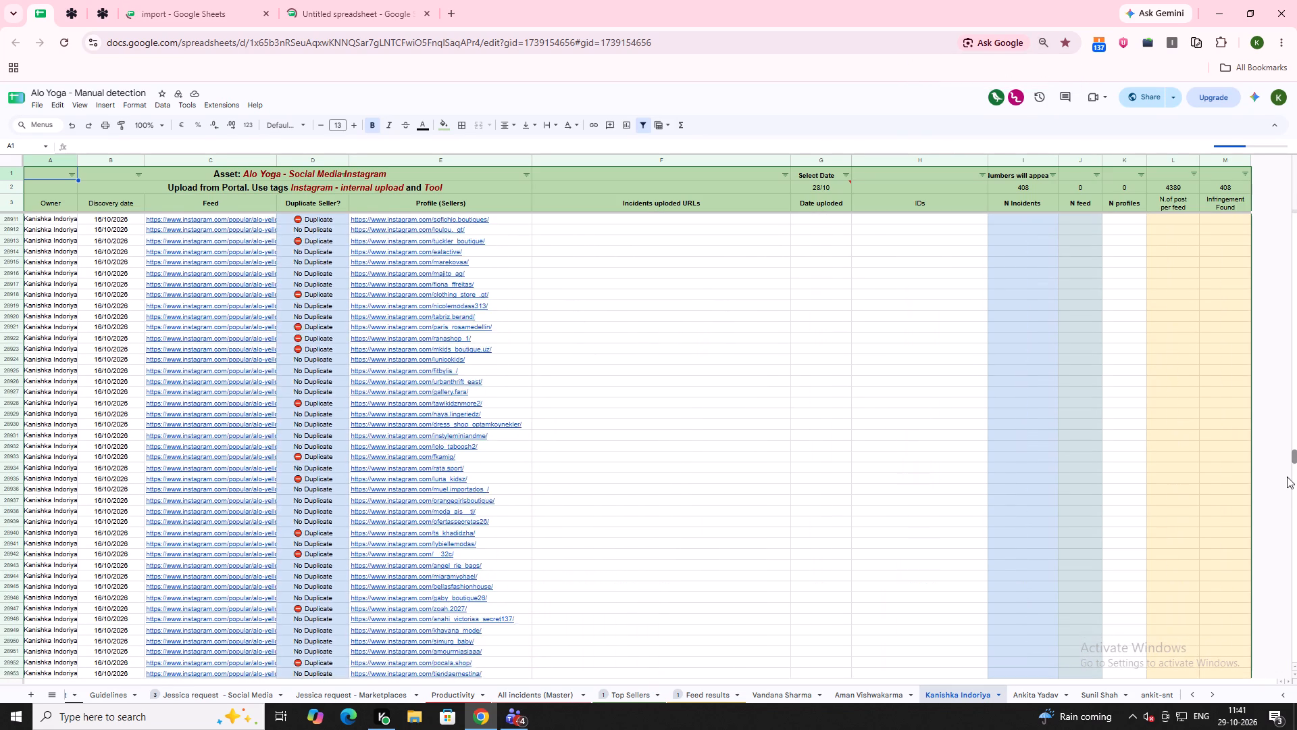
drag(1287, 477, 1286, 454)
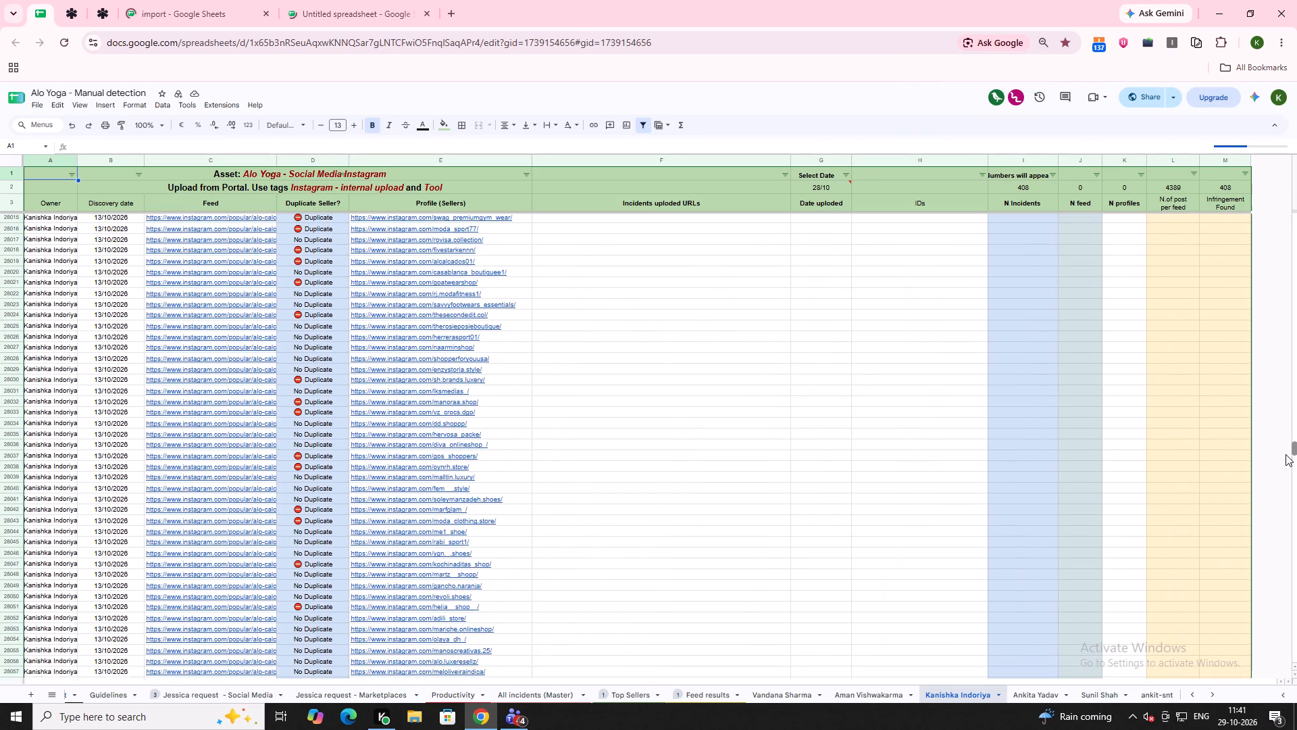
drag(1286, 454, 1289, 477)
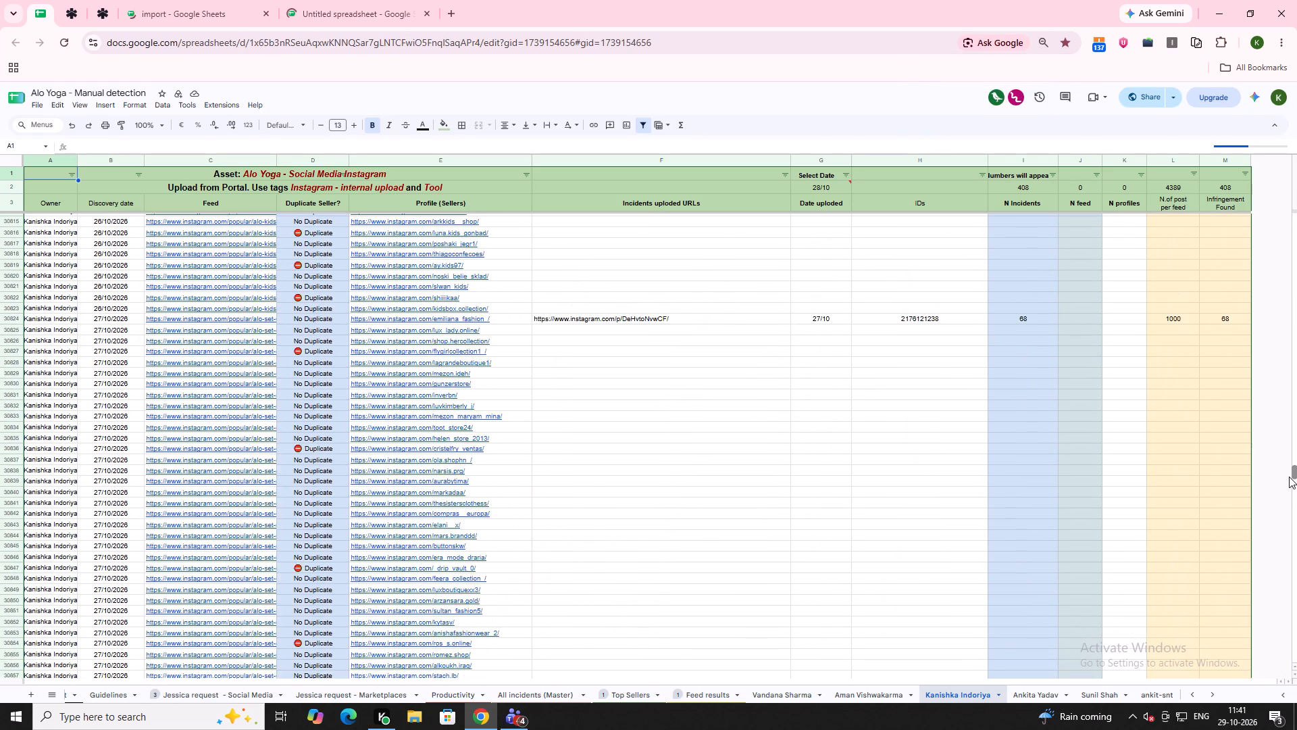
drag(1289, 477, 1291, 472)
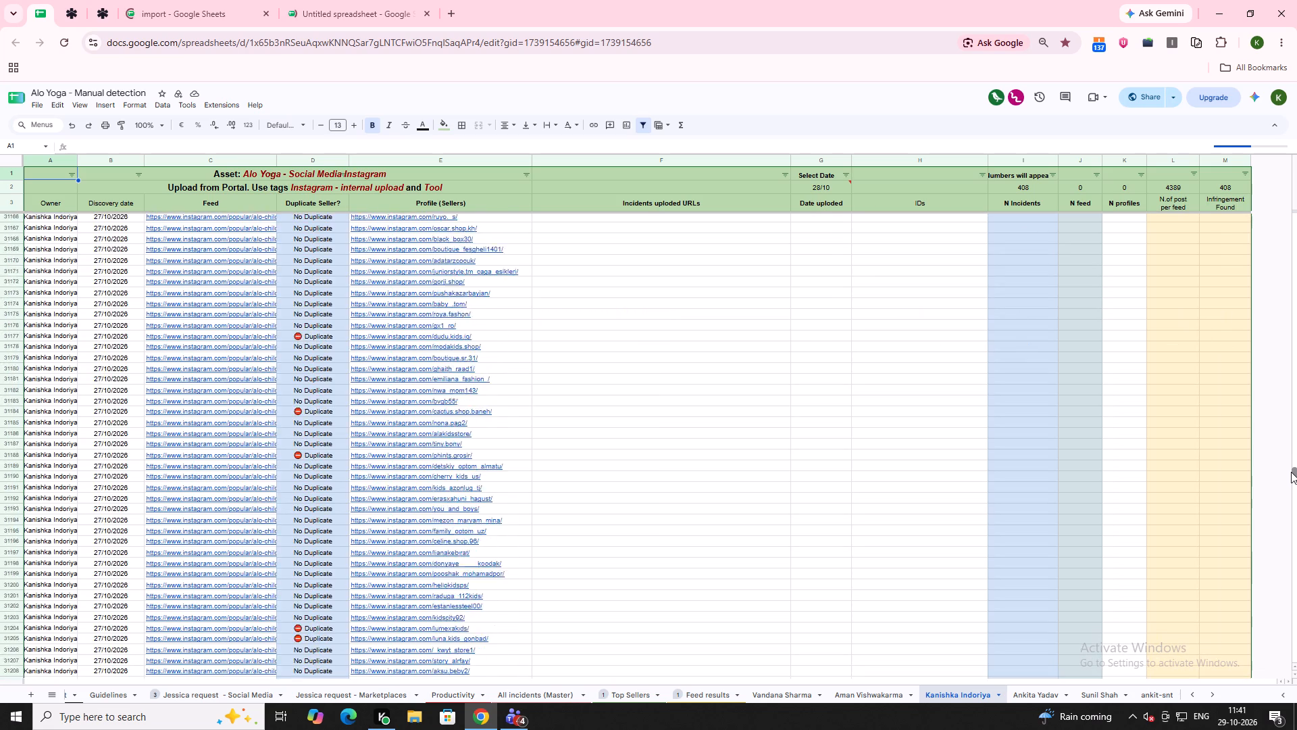
Look through the seller rows to the end of the 28/10/2026 entries, then return to the last row with an uploaded incident URL.
drag(1291, 472, 1292, 471)
scroll(916, 493, down, 20)
scroll(916, 493, down, 3)
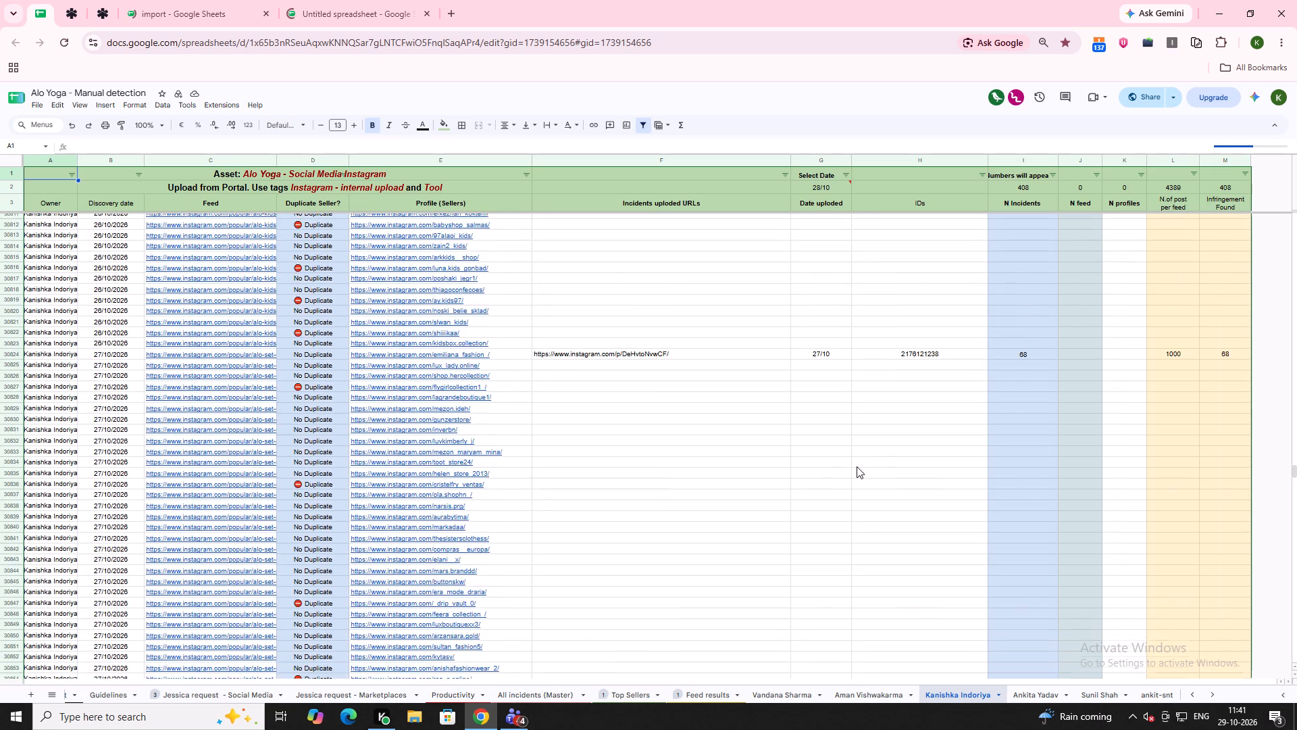
scroll(857, 466, down, 20)
scroll(857, 466, down, 19)
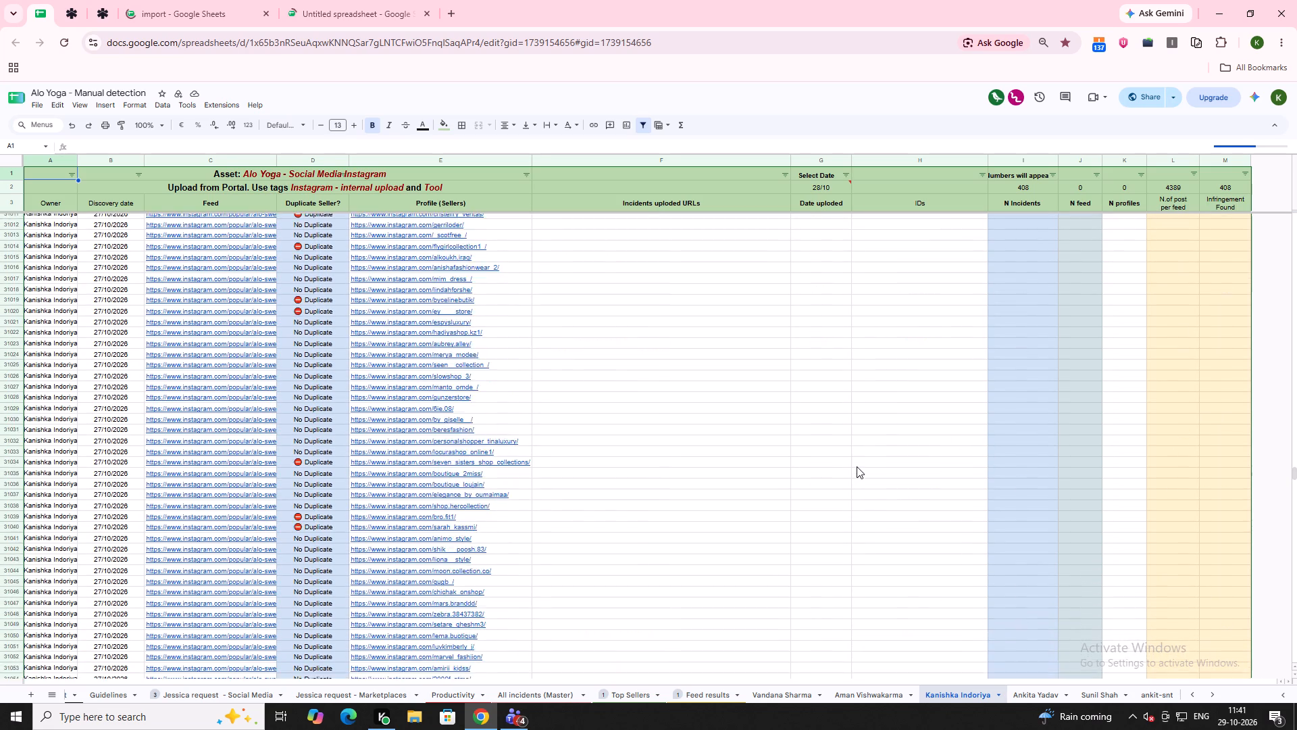
scroll(857, 466, down, 20)
scroll(857, 466, down, 19)
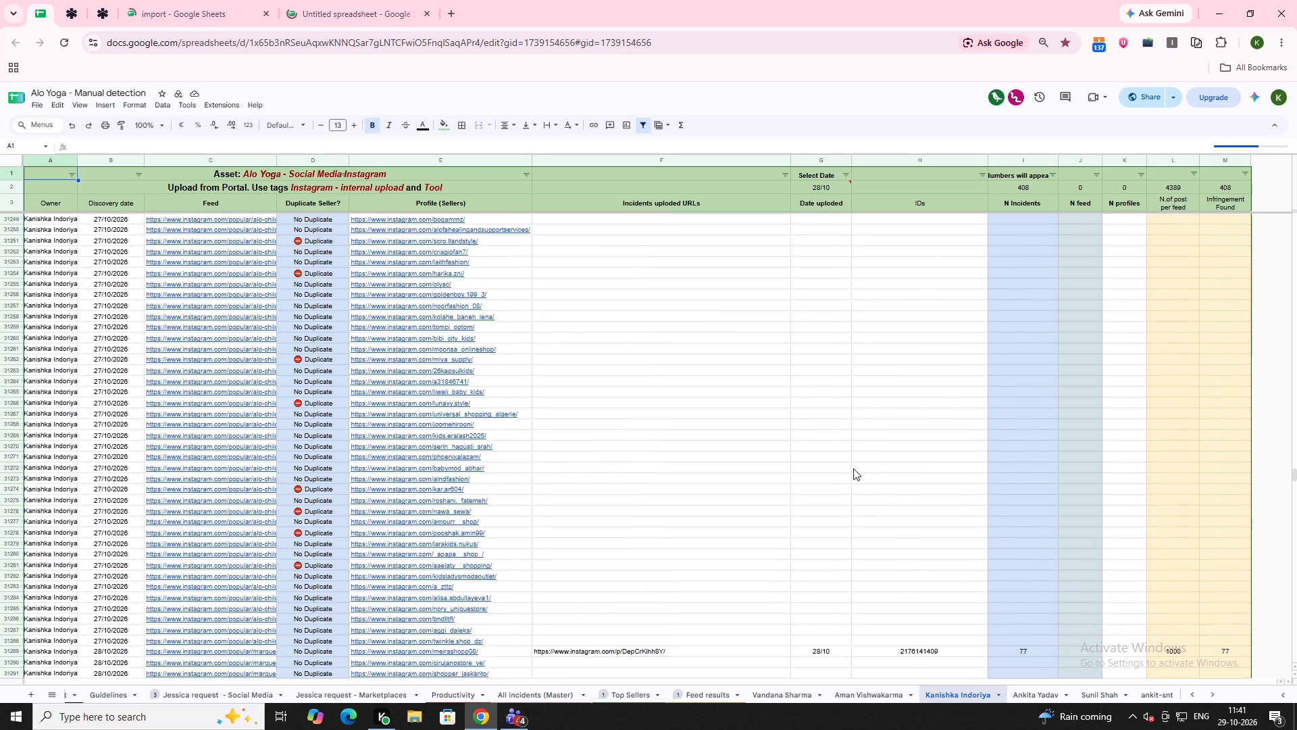
scroll(853, 468, down, 20)
scroll(853, 468, down, 19)
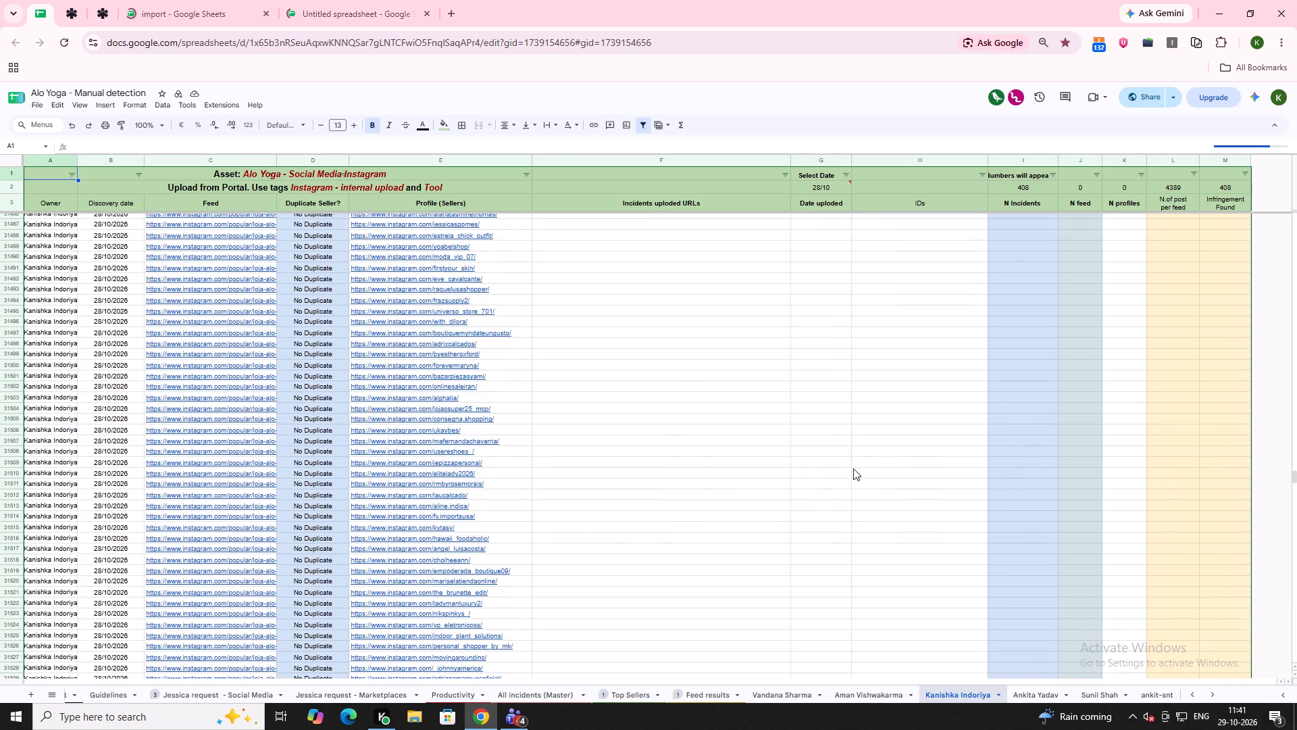
scroll(853, 468, down, 20)
scroll(853, 468, up, 8)
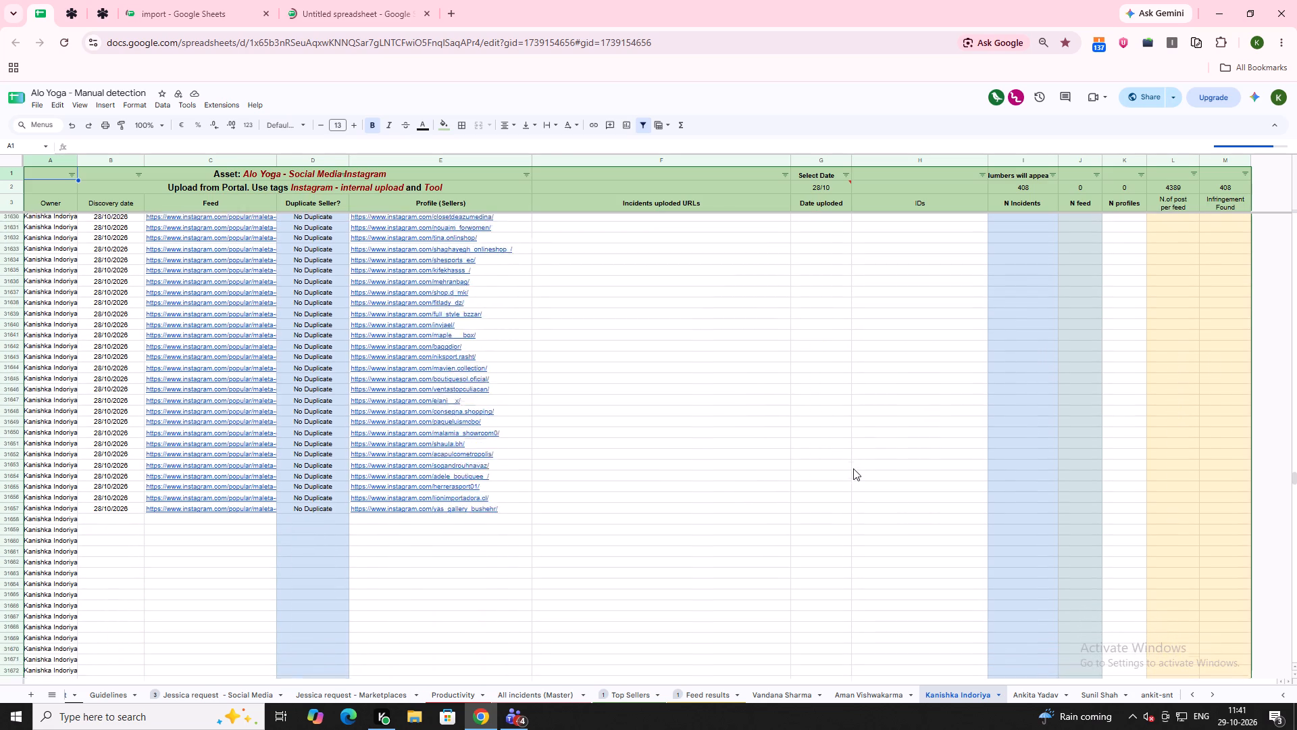
scroll(853, 468, up, 18)
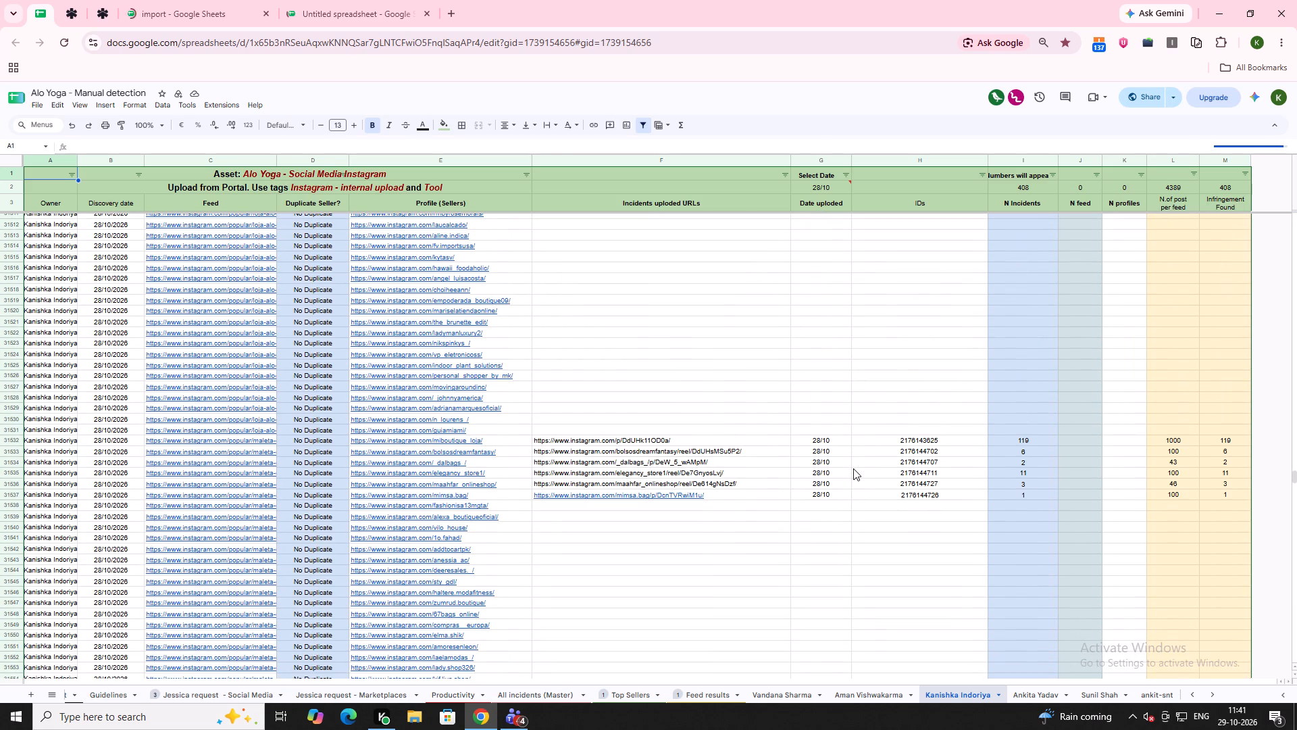
click(508, 506)
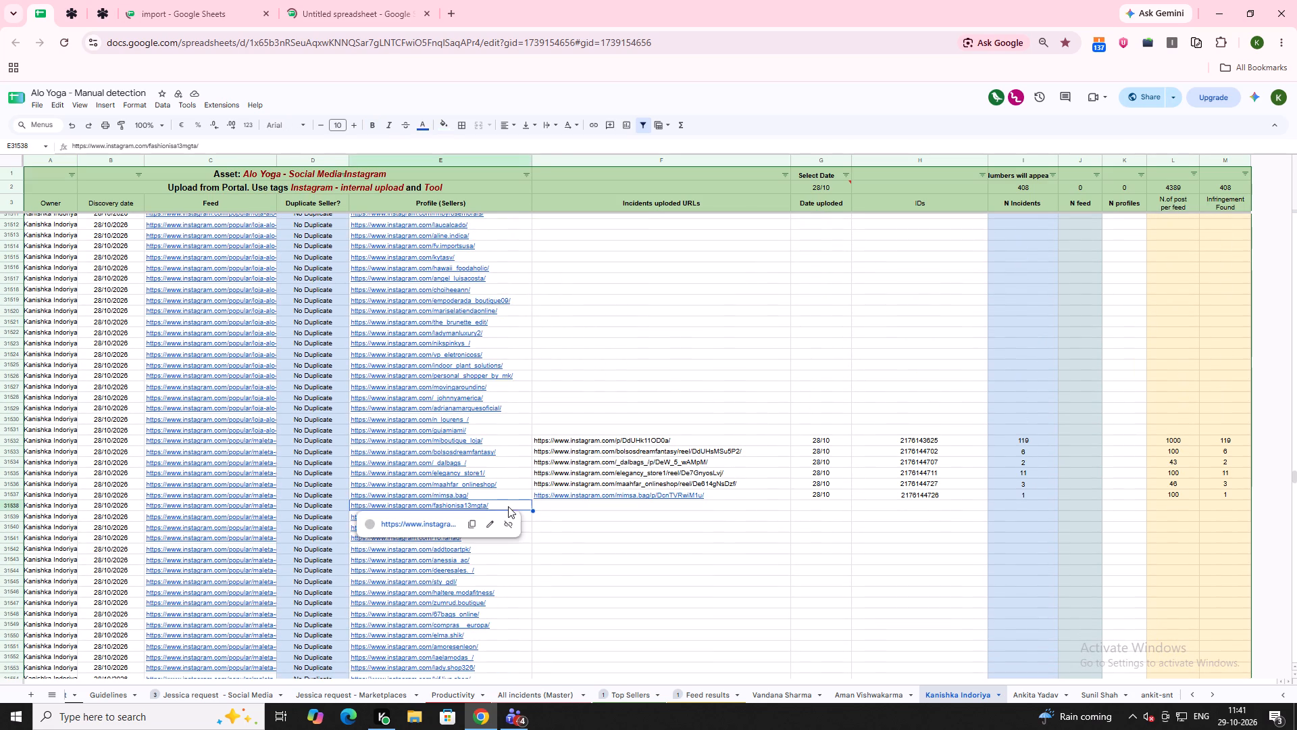
click(441, 531)
click(447, 526)
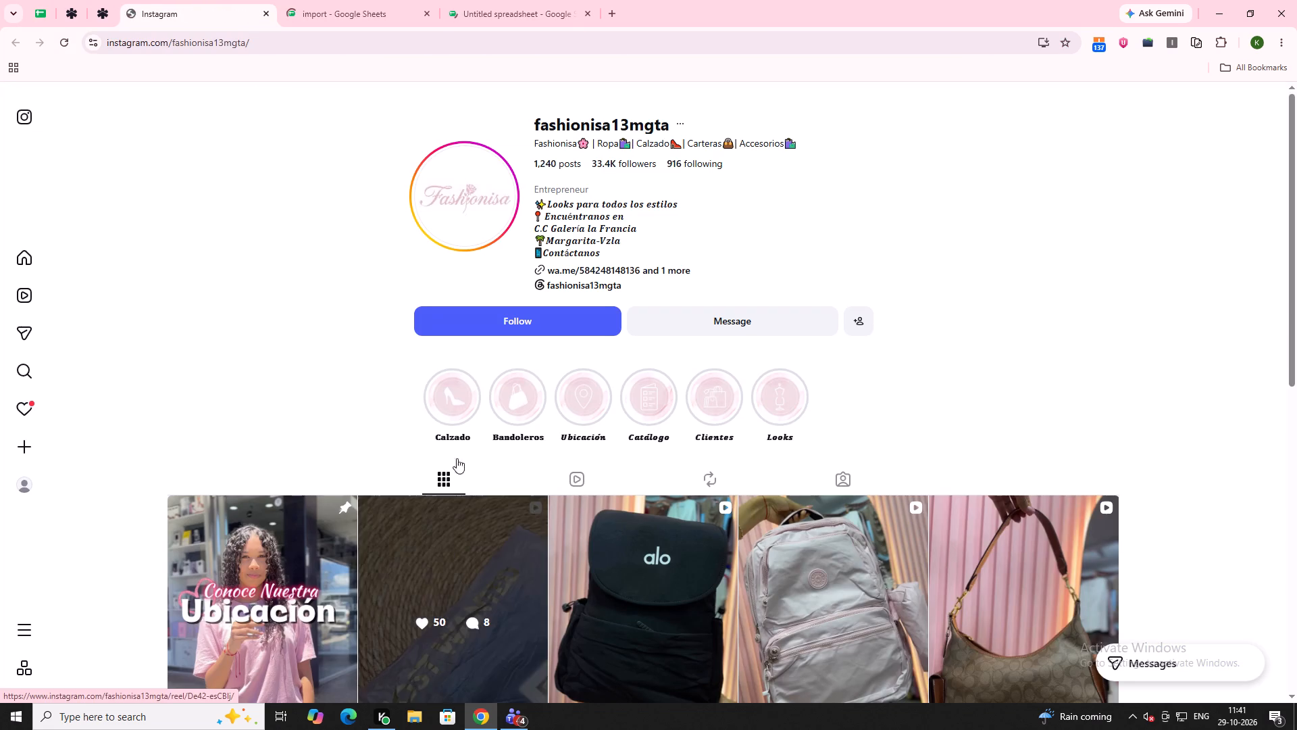
key(ctrl+w)
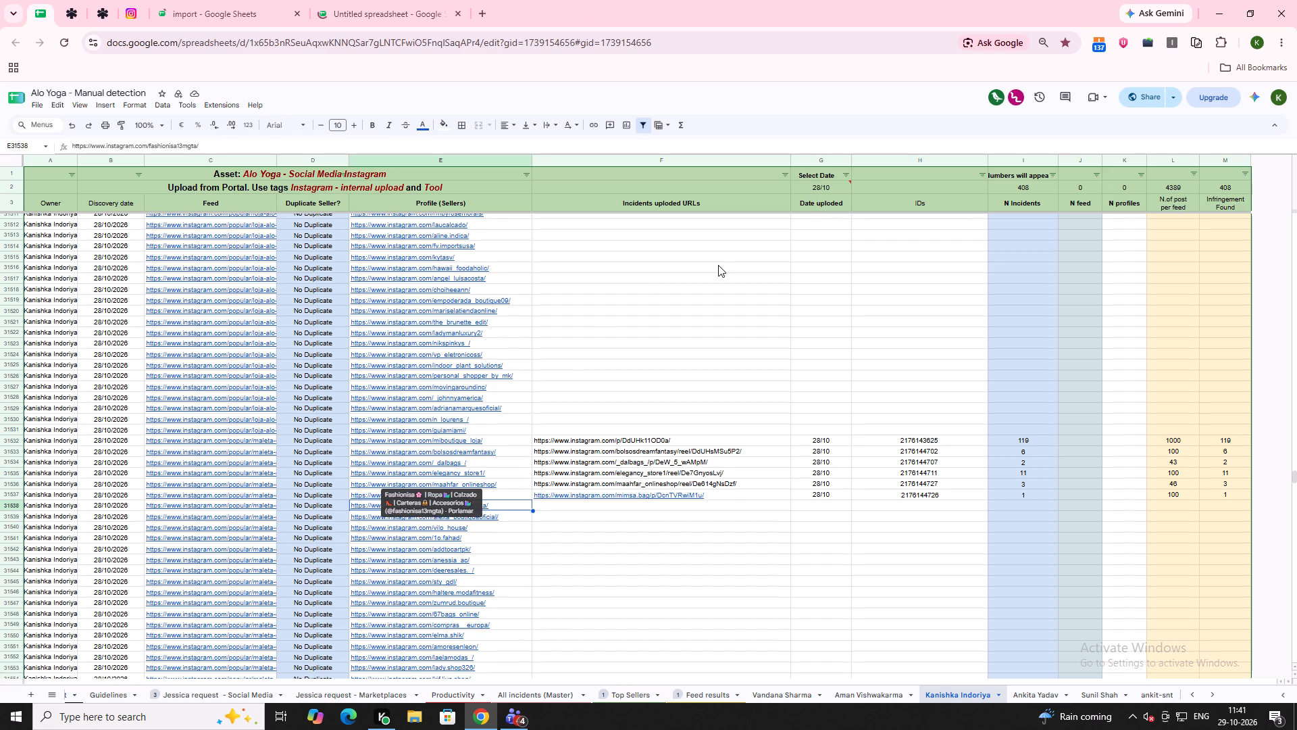
Open the alexa_boutiqueoficial Instagram profile from its row, check its bio and posts for Alo products, and close it.
key(Down)
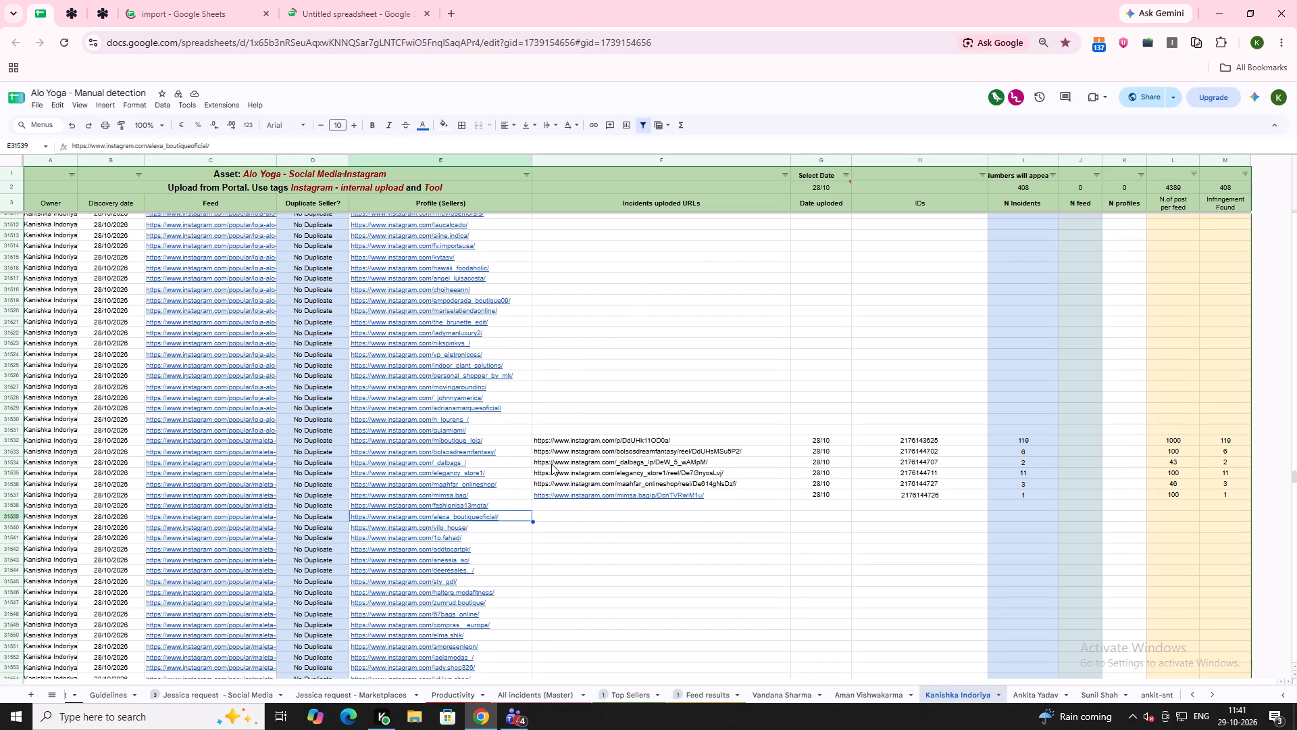
key(Return)
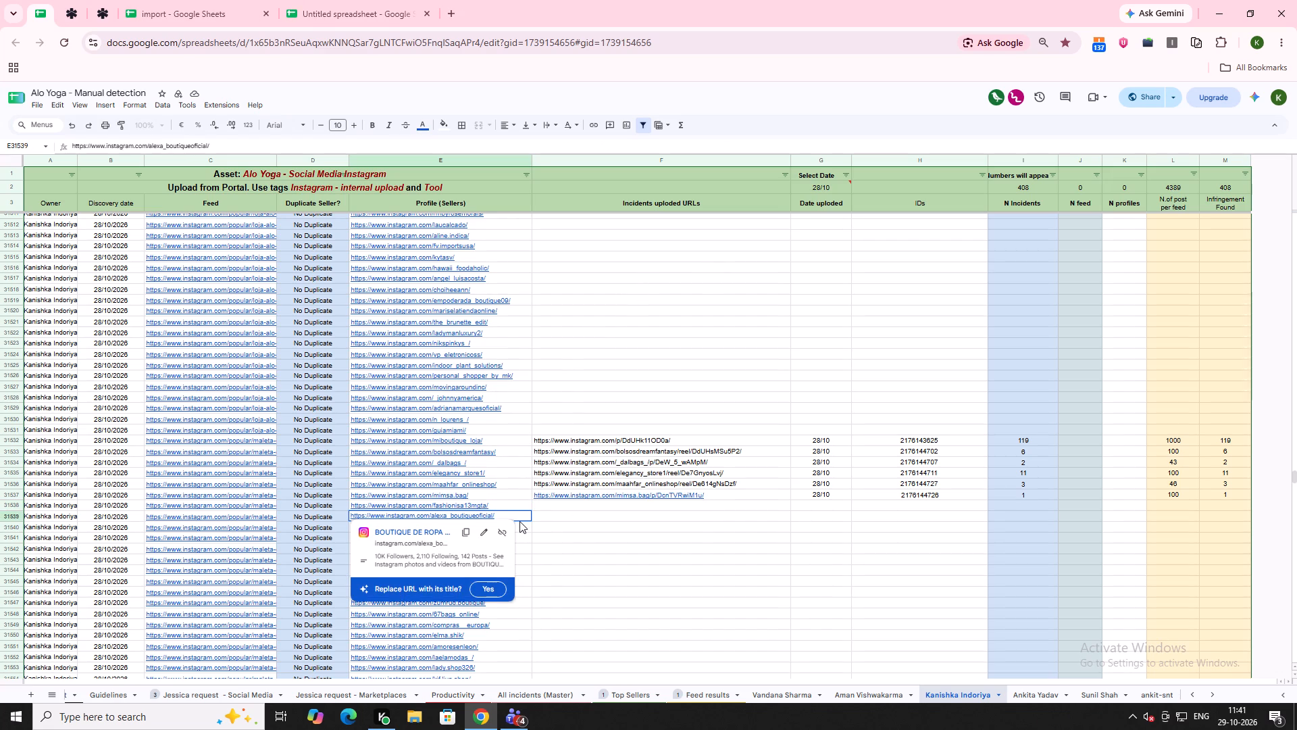
key(Return)
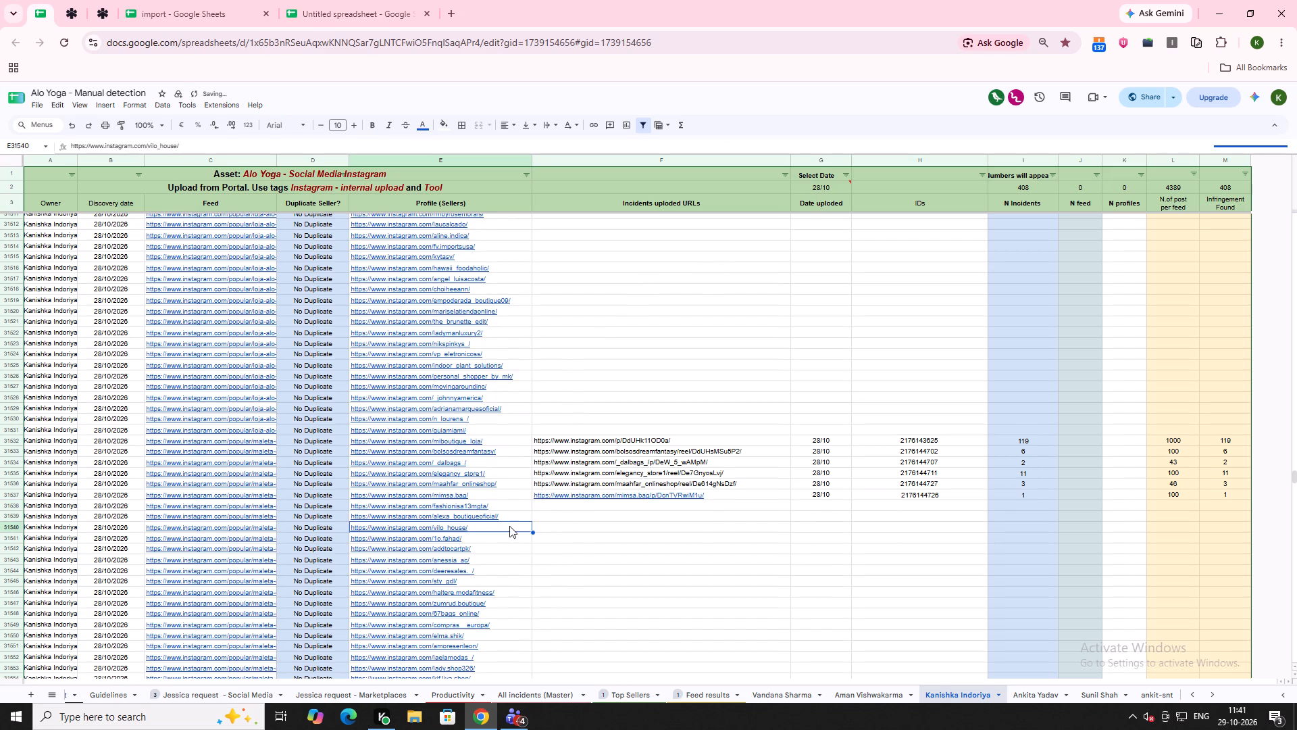
click(507, 510)
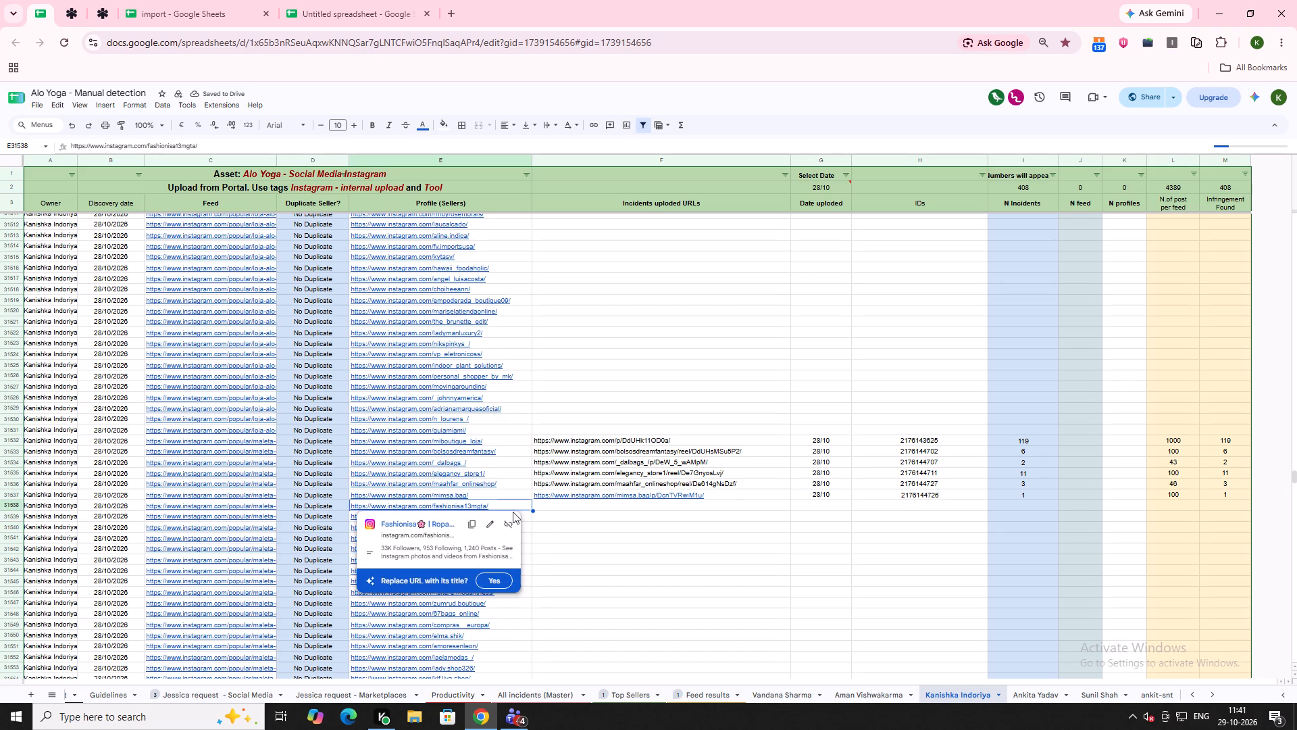
click(524, 515)
click(524, 515)
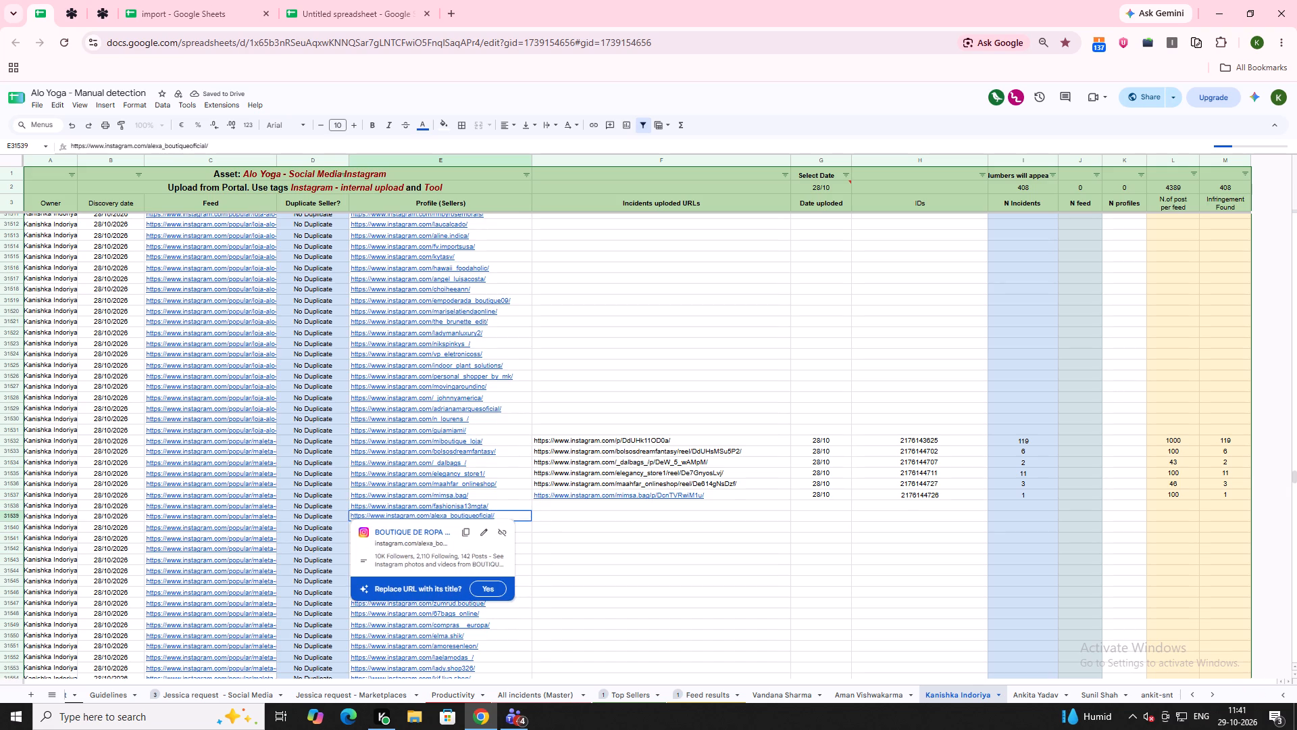
click(526, 533)
click(528, 519)
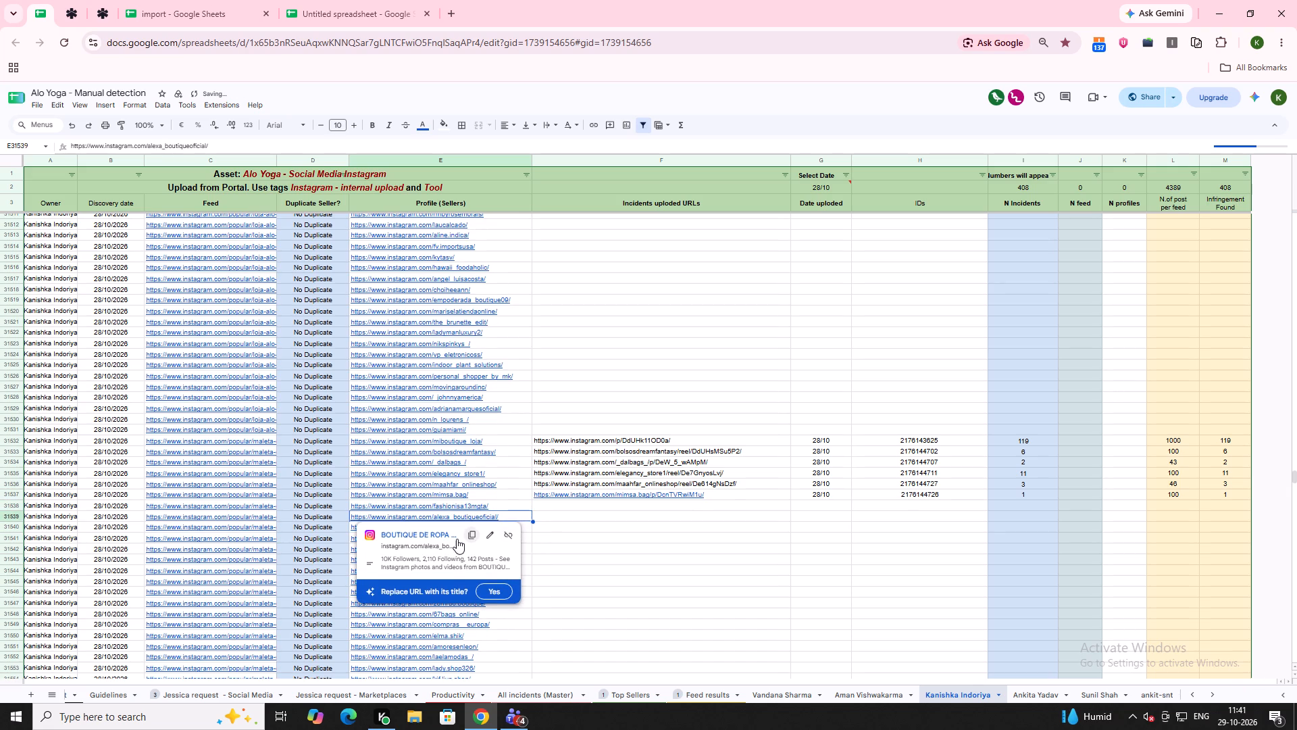
click(438, 536)
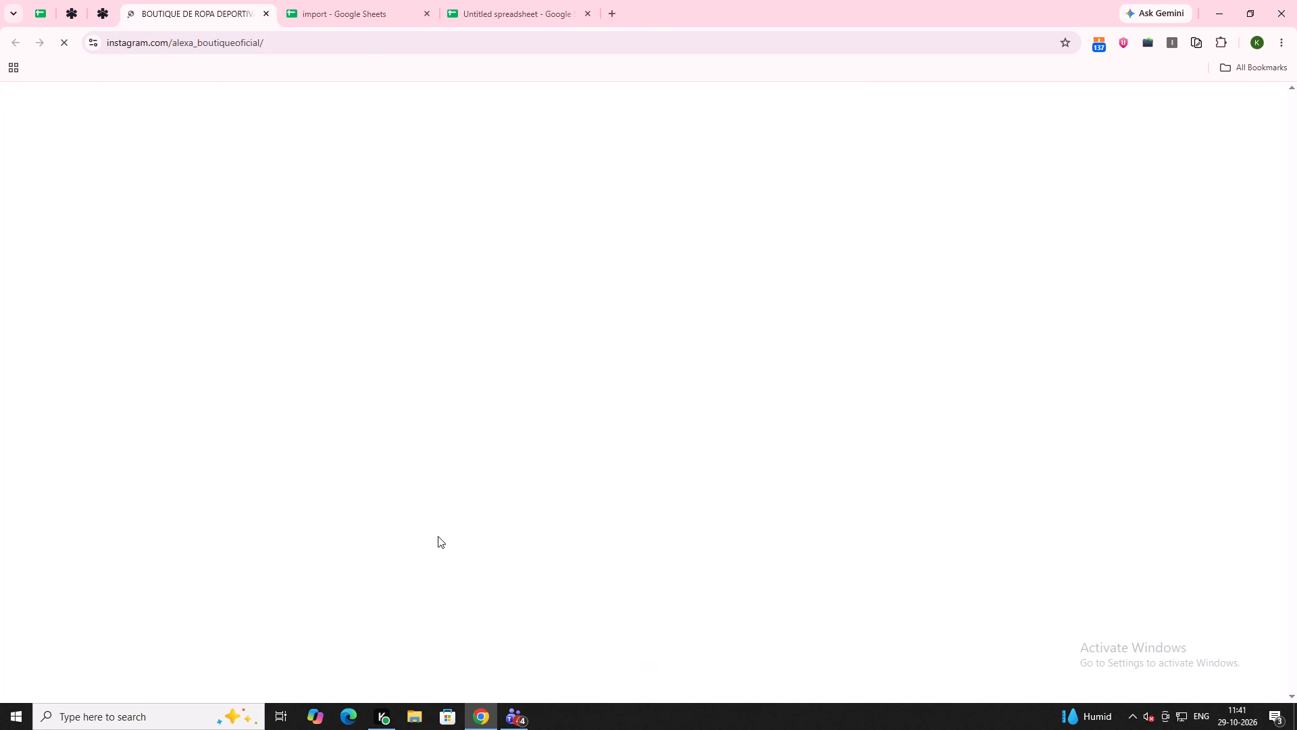
right_click(438, 536)
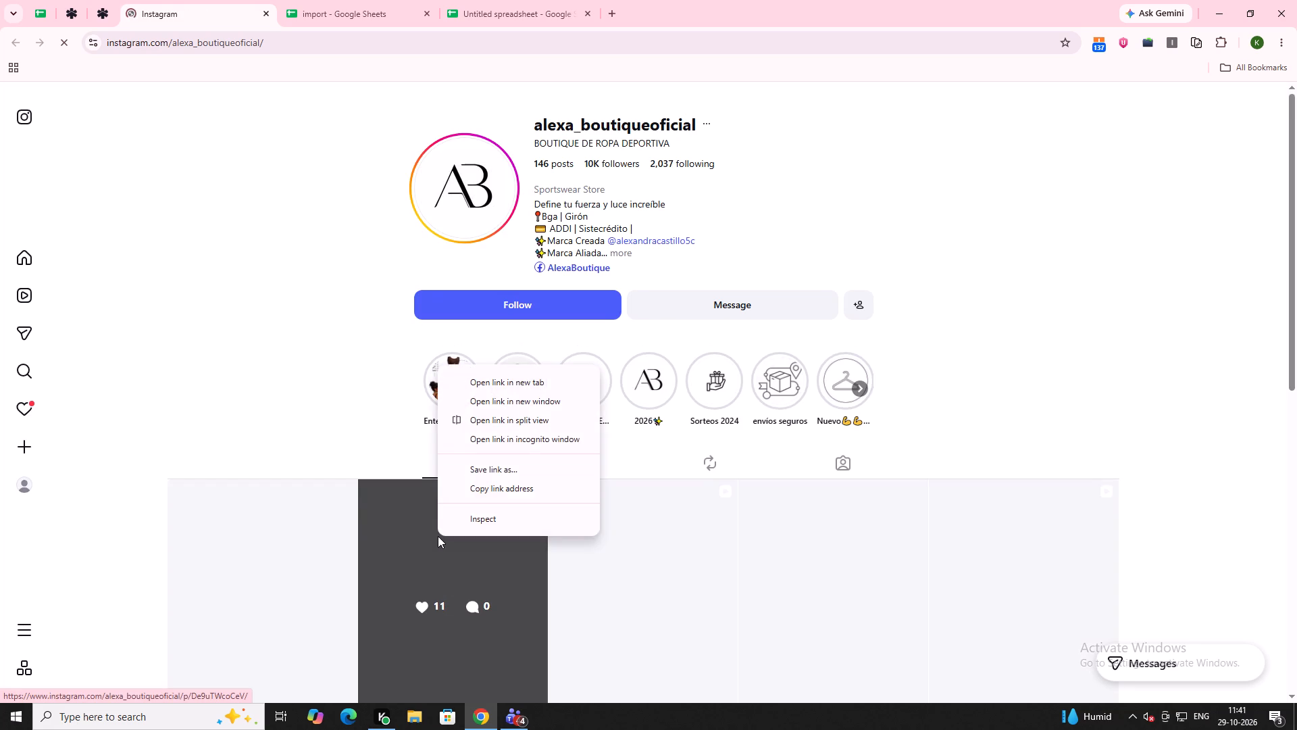
scroll(317, 383, down, 1)
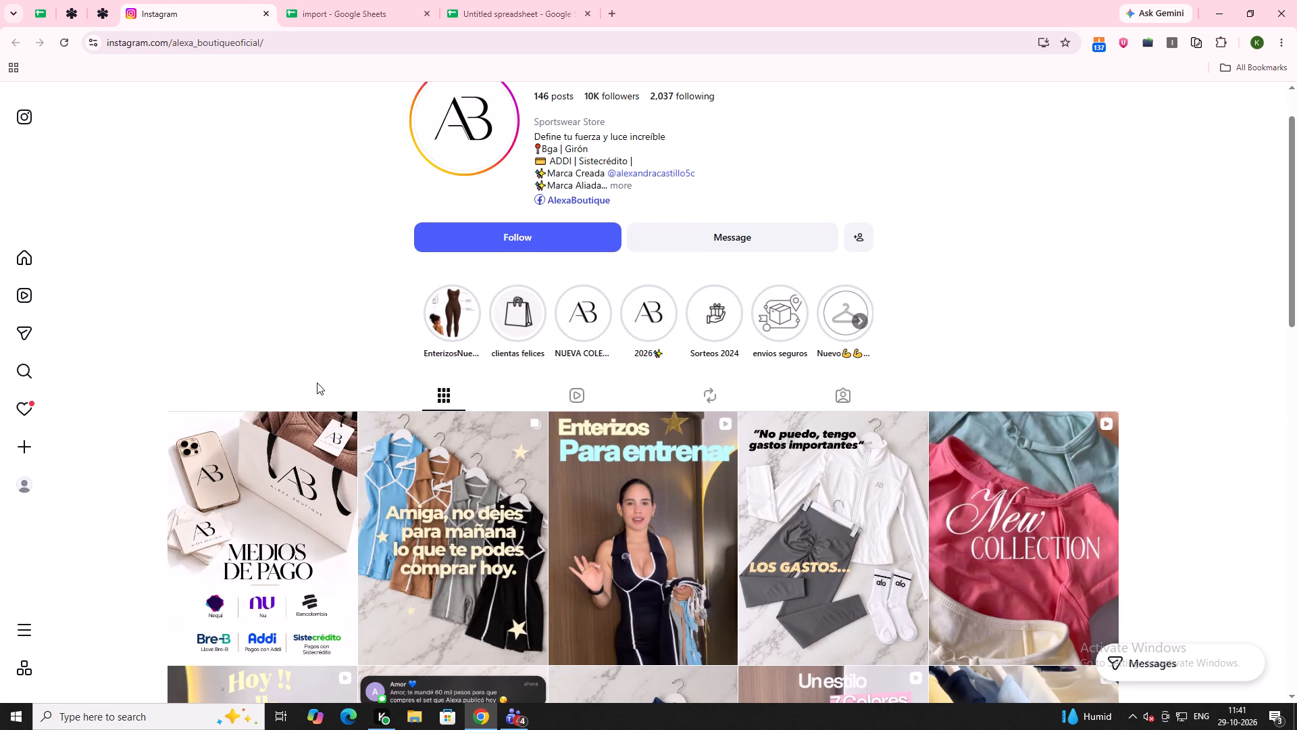
key(ctrl+w)
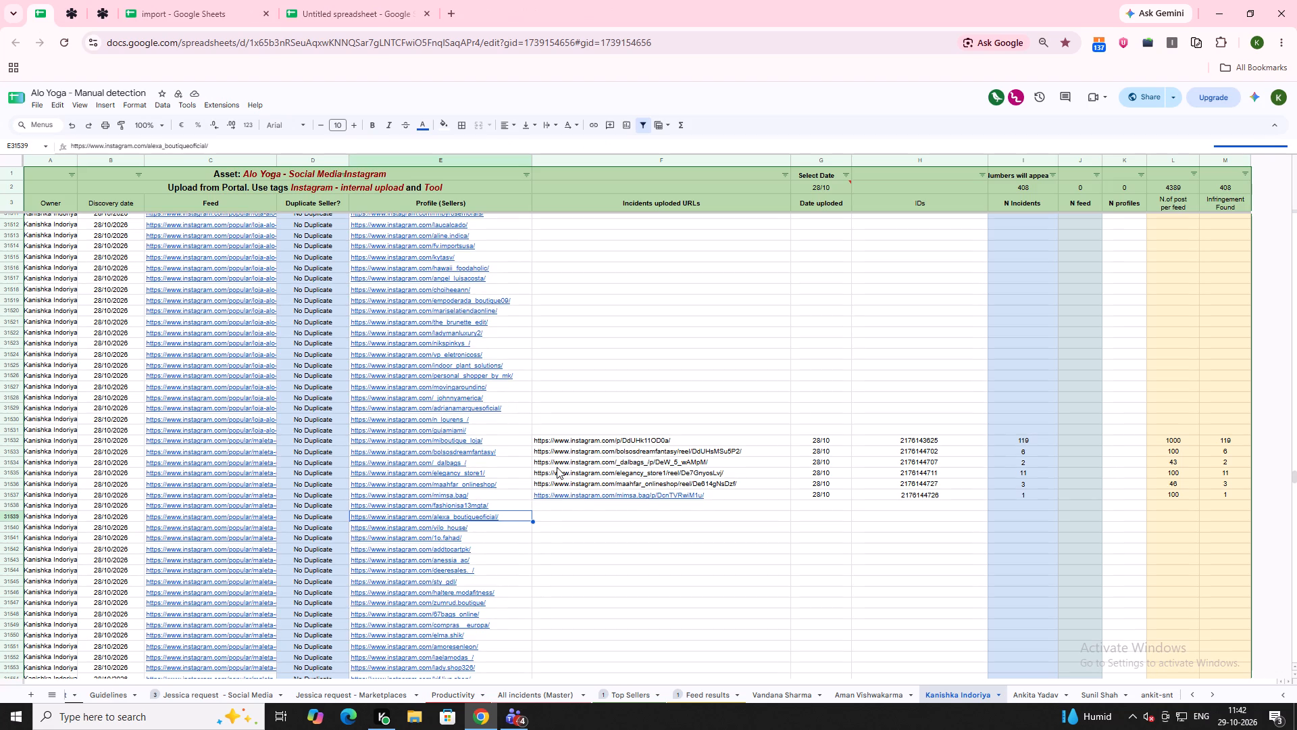
Open the vilo_house Instagram profile from its row, translate the page to English to check the seller, and close it.
key(Down)
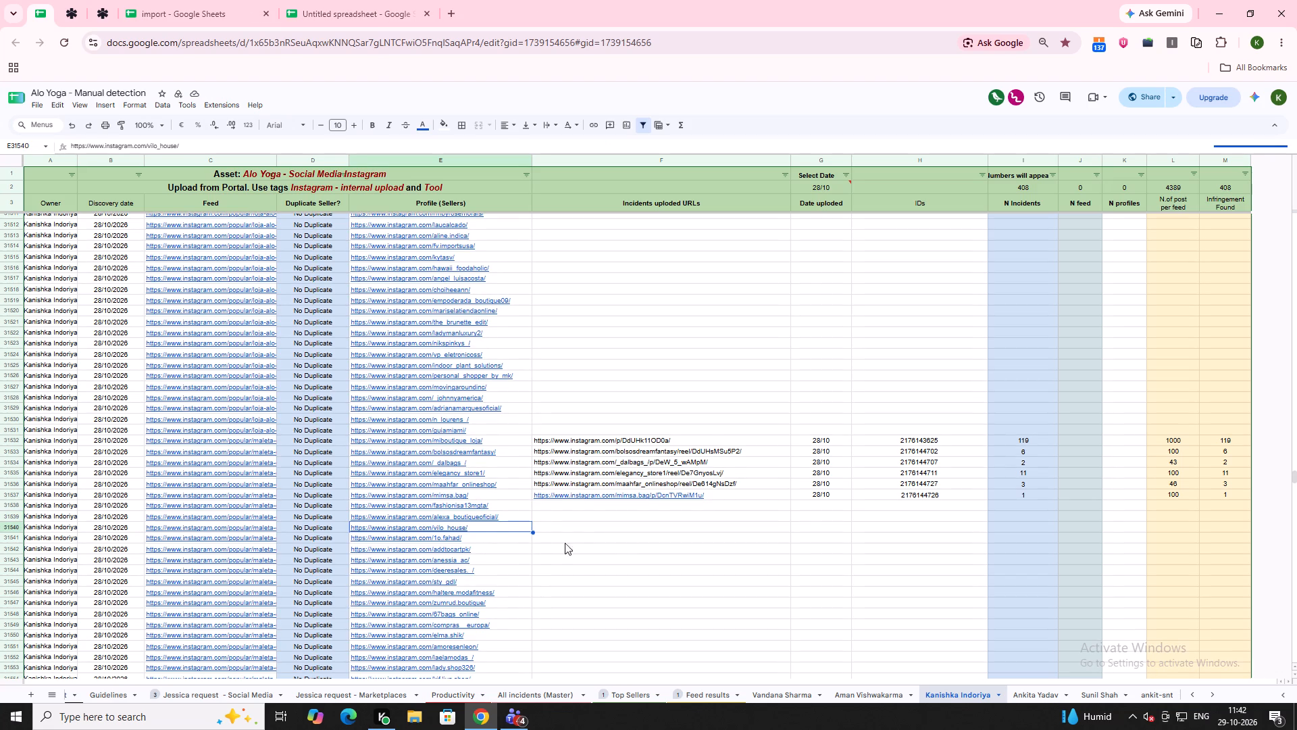
click(463, 529)
click(422, 547)
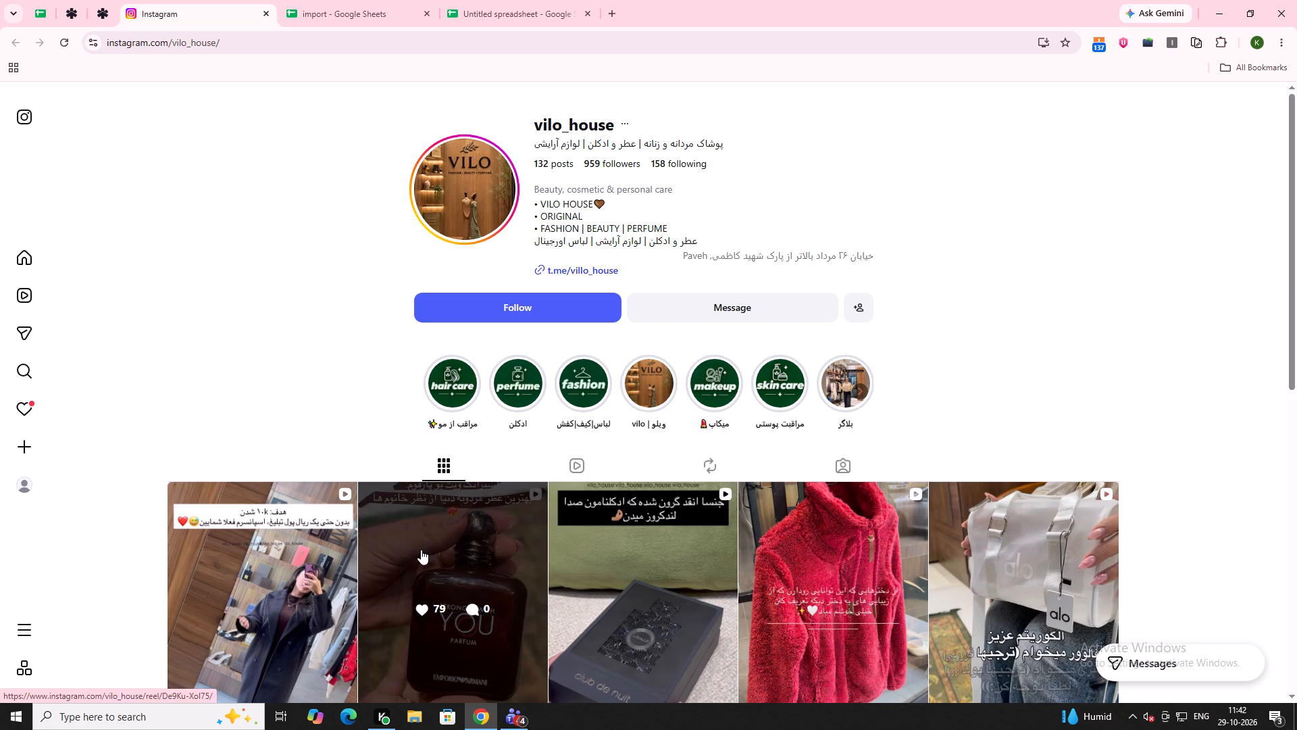
right_click(761, 180)
click(796, 457)
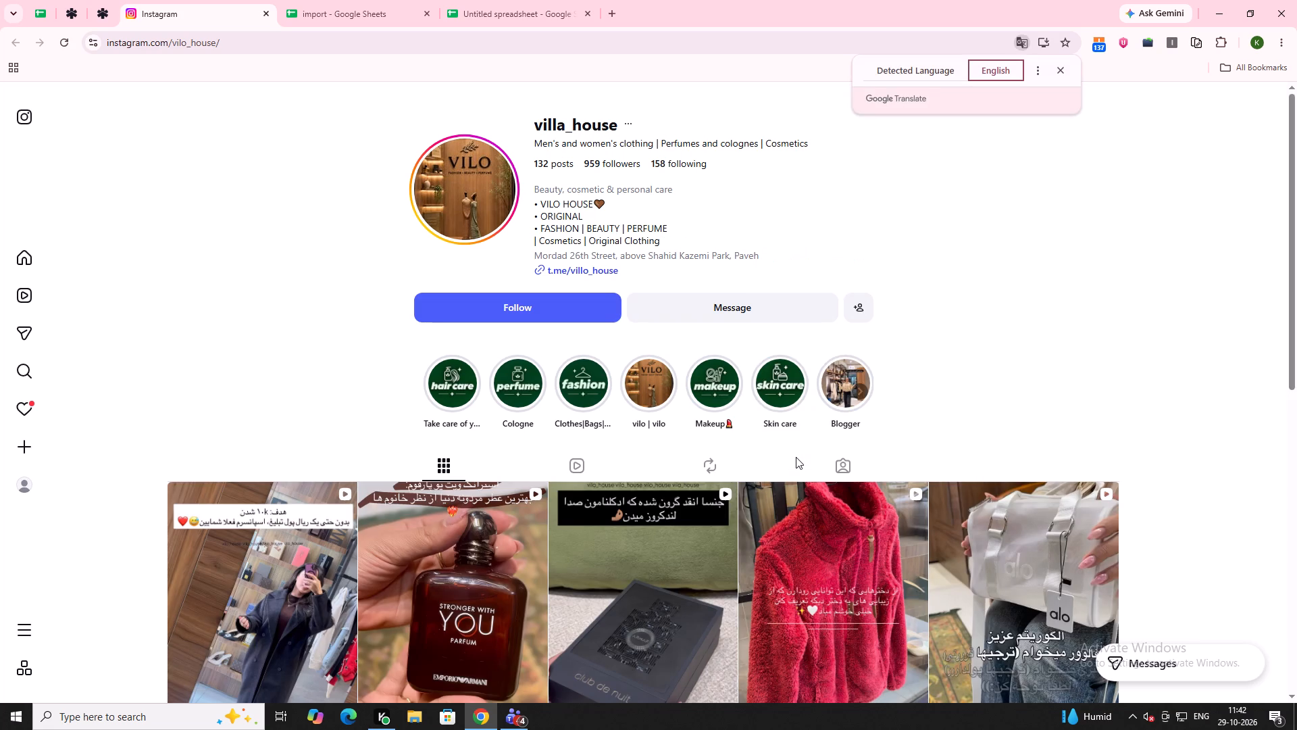
key(ctrl+w)
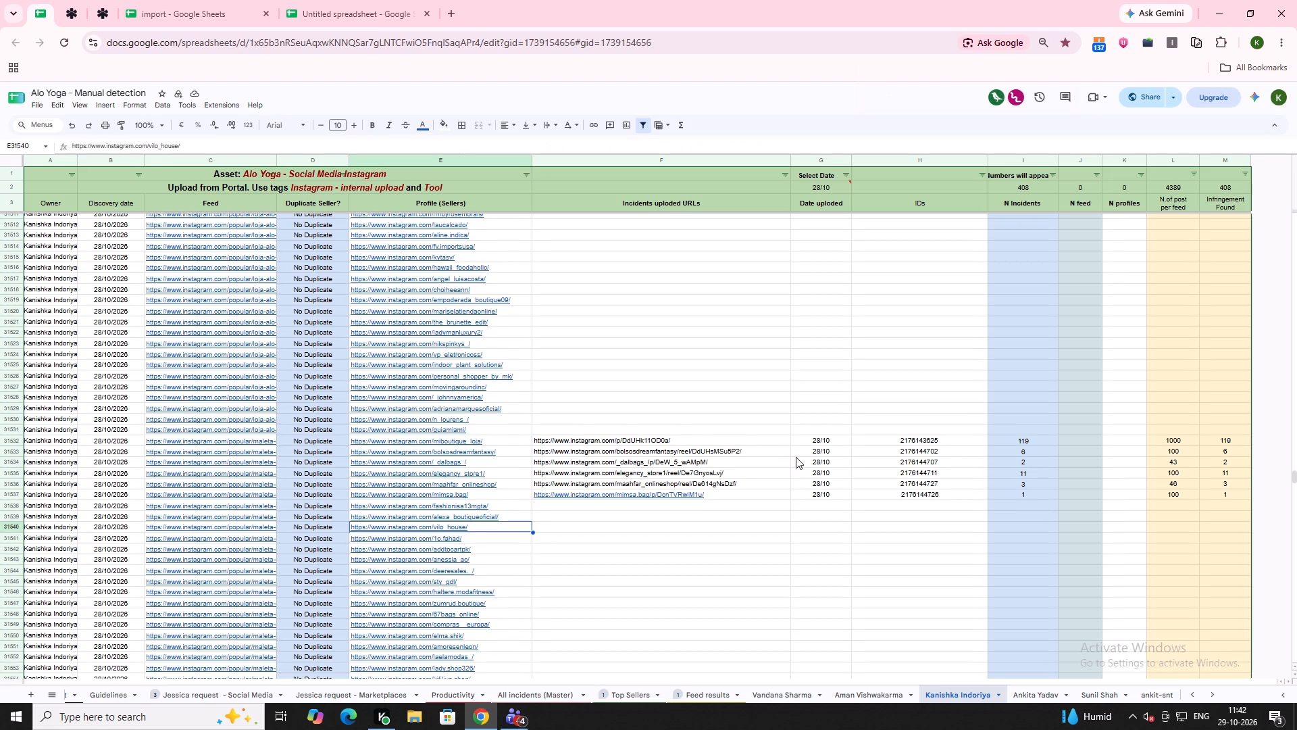
key(Down)
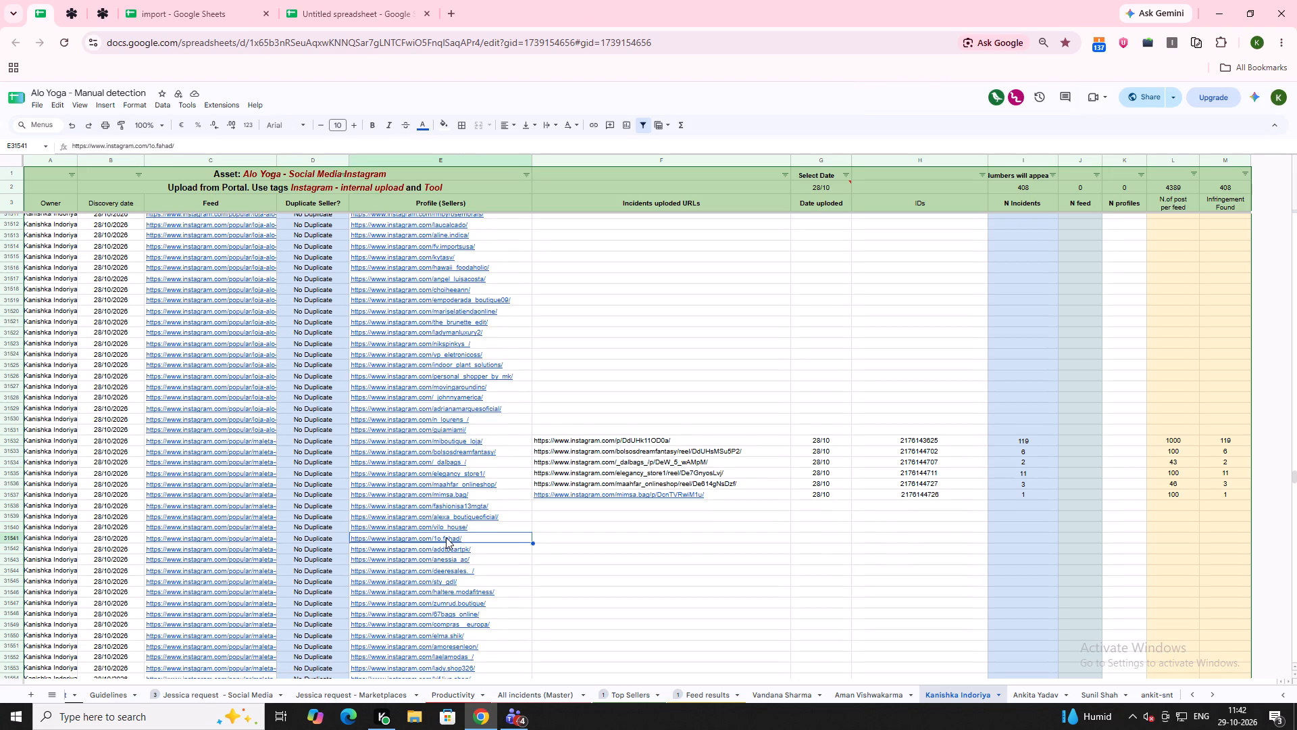
click(446, 537)
click(434, 550)
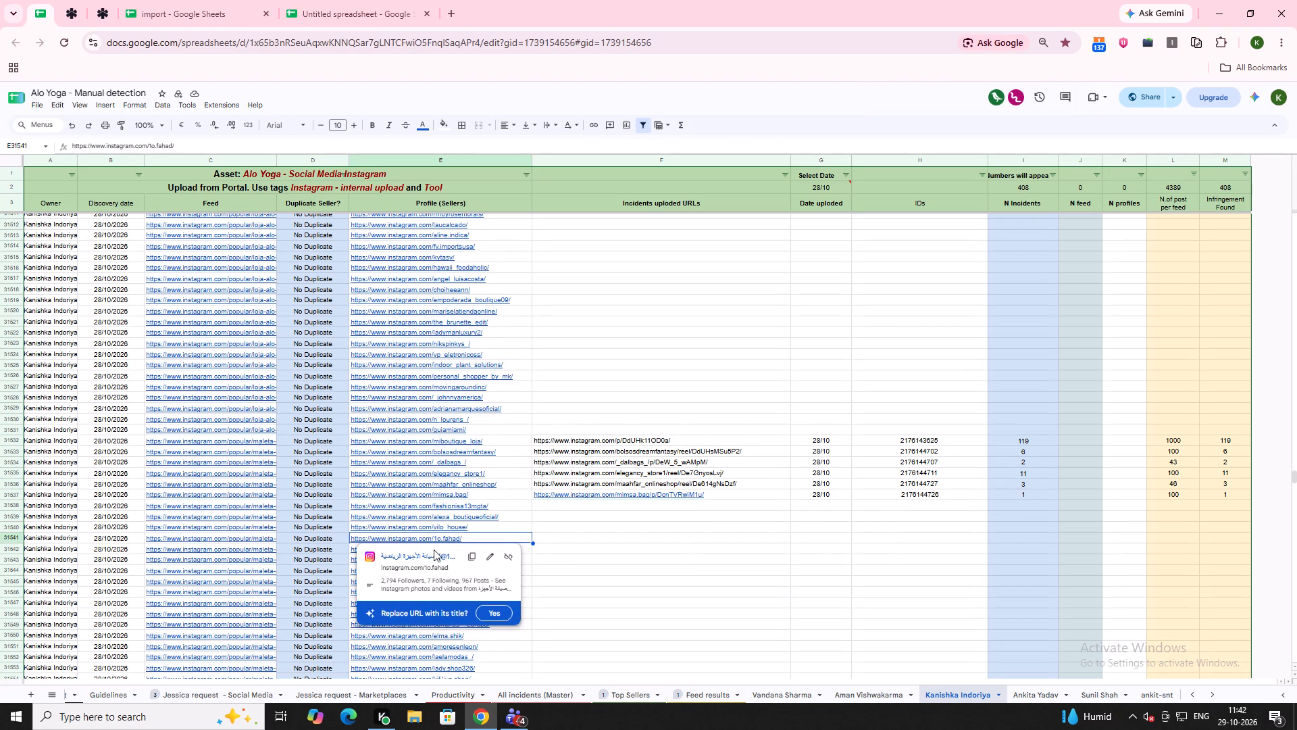
click(433, 552)
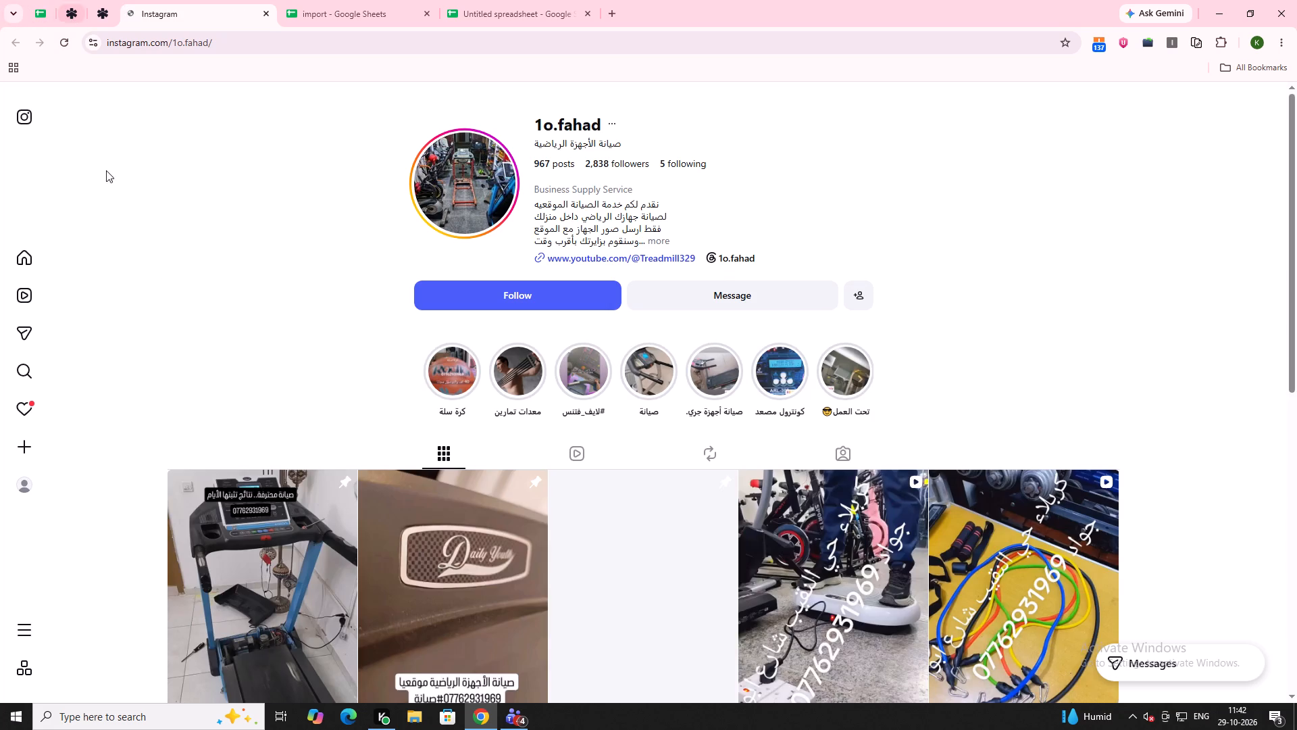
click(669, 237)
right_click(750, 201)
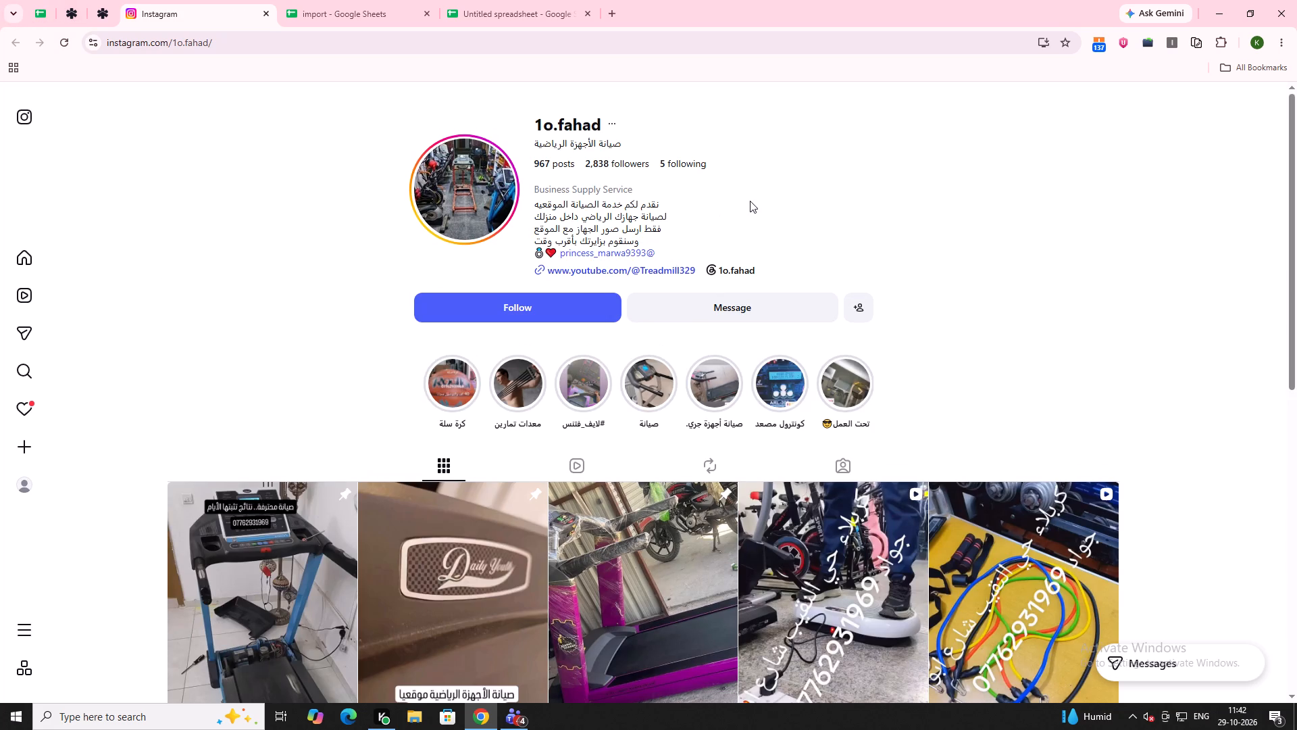
click(860, 467)
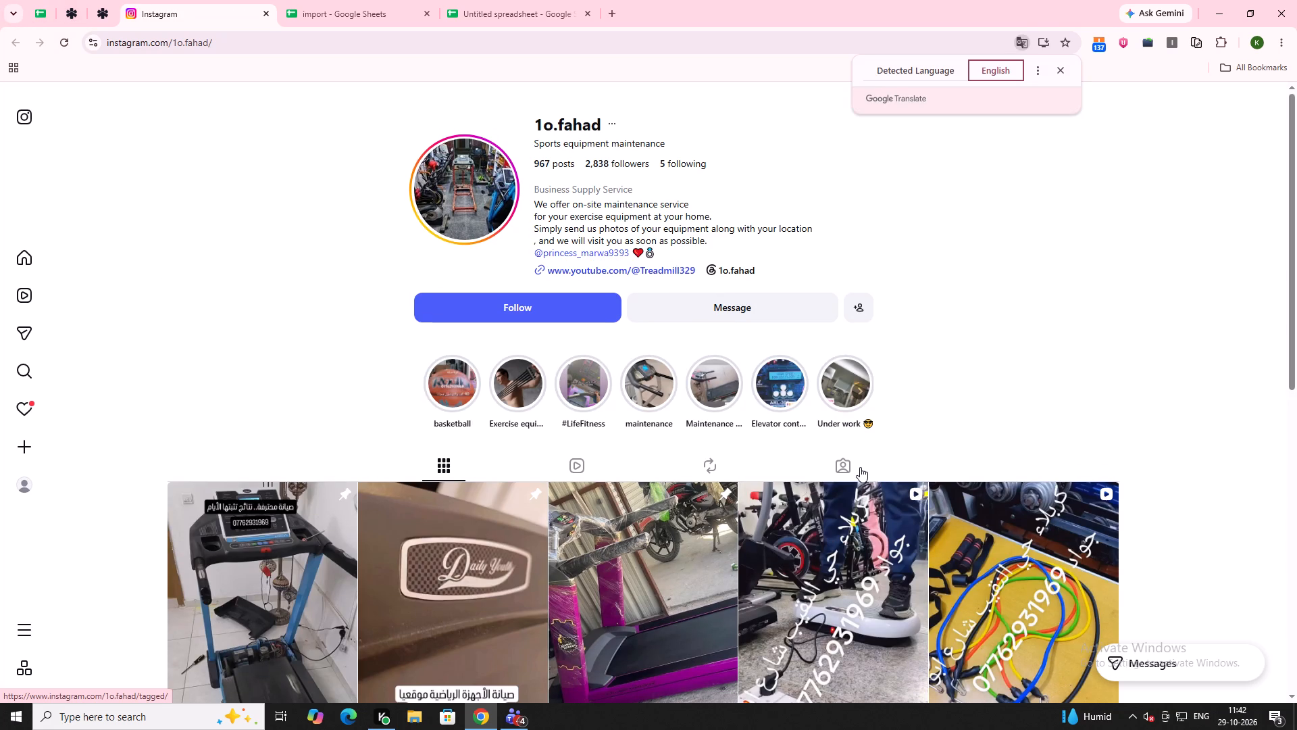
scroll(860, 472, down, 13)
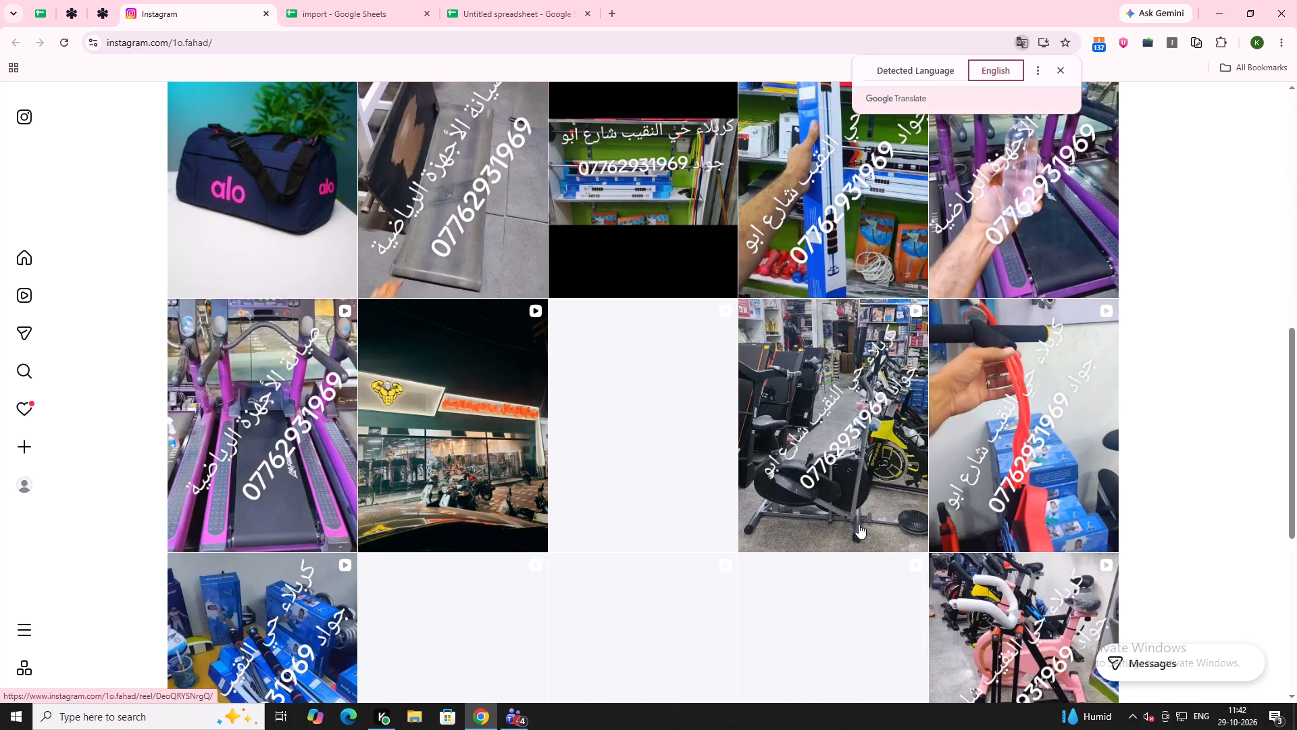
scroll(859, 524, down, 3)
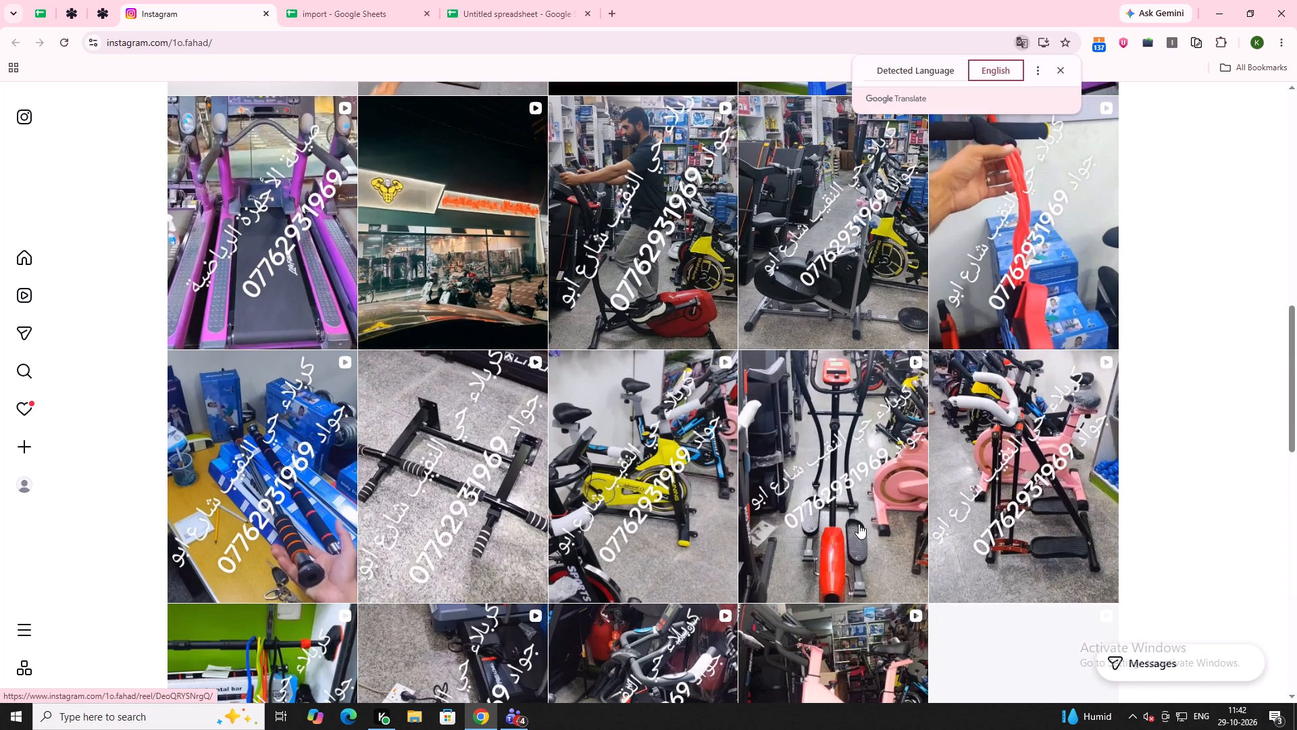
key(ctrl+w)
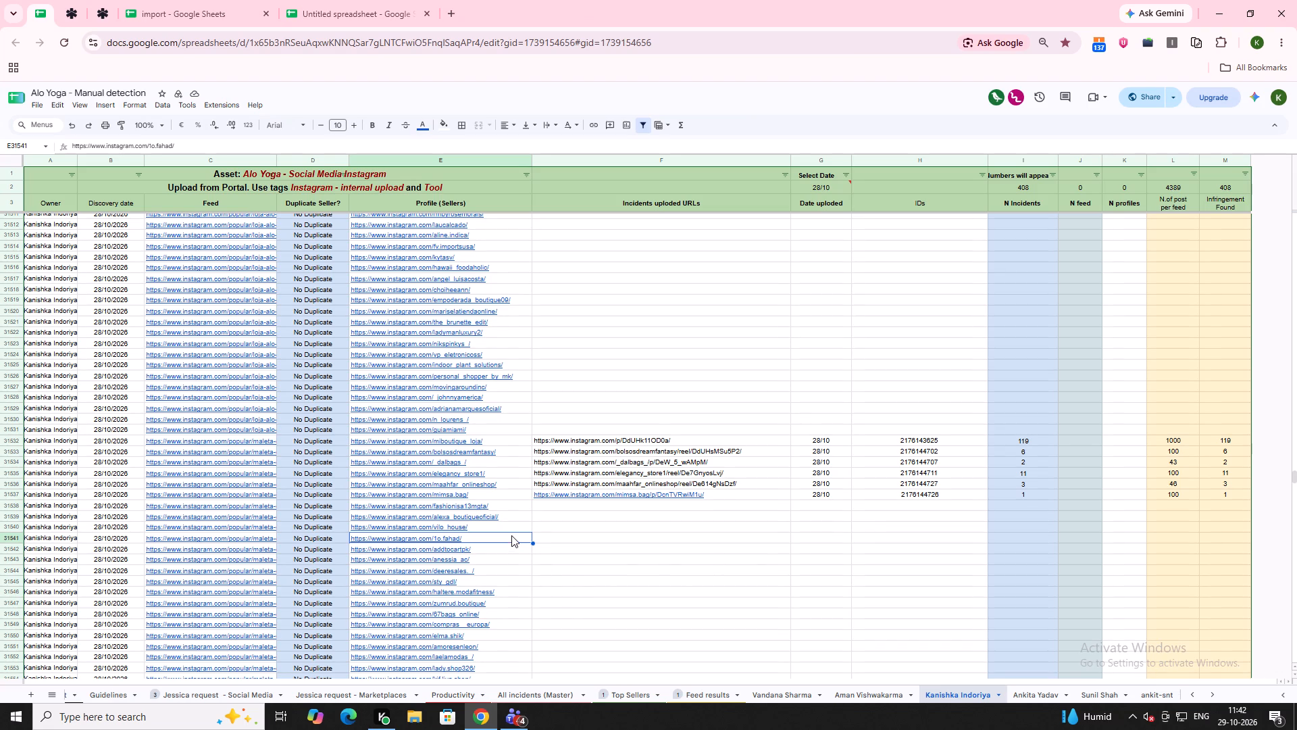
click(511, 535)
right_click(511, 535)
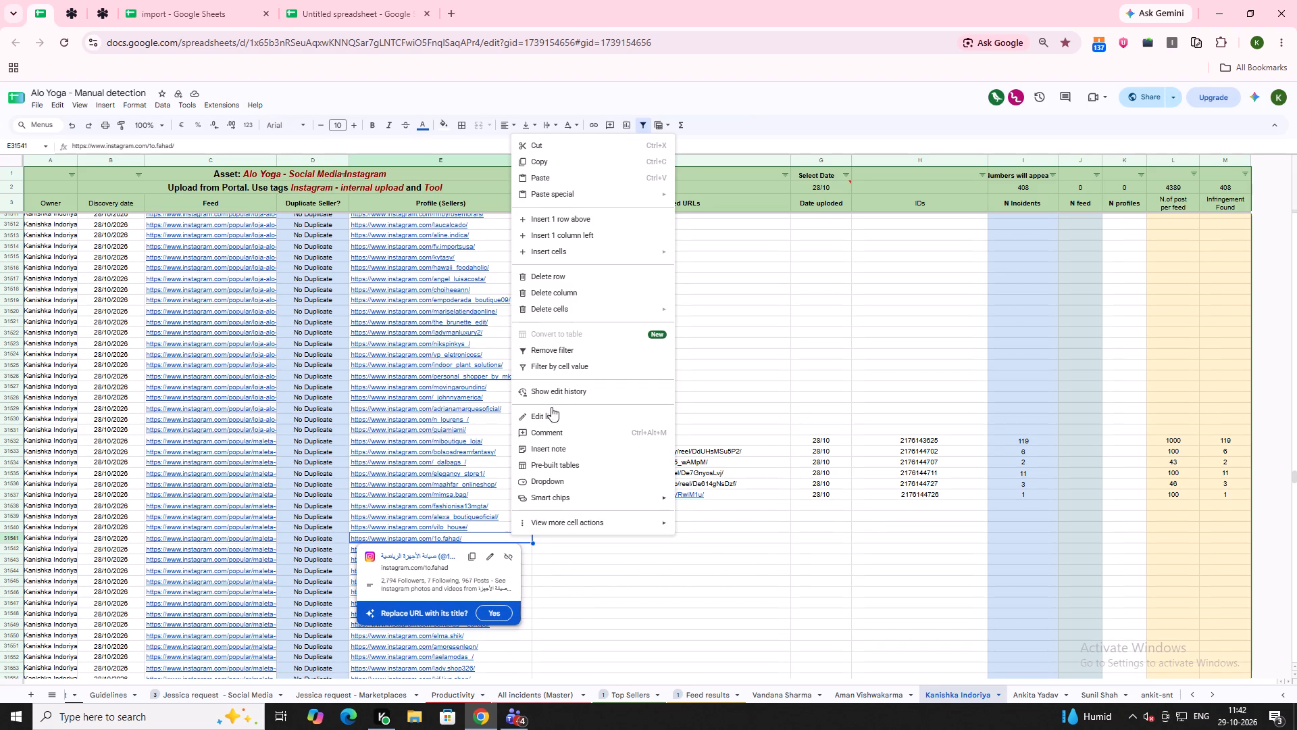
click(564, 277)
click(549, 535)
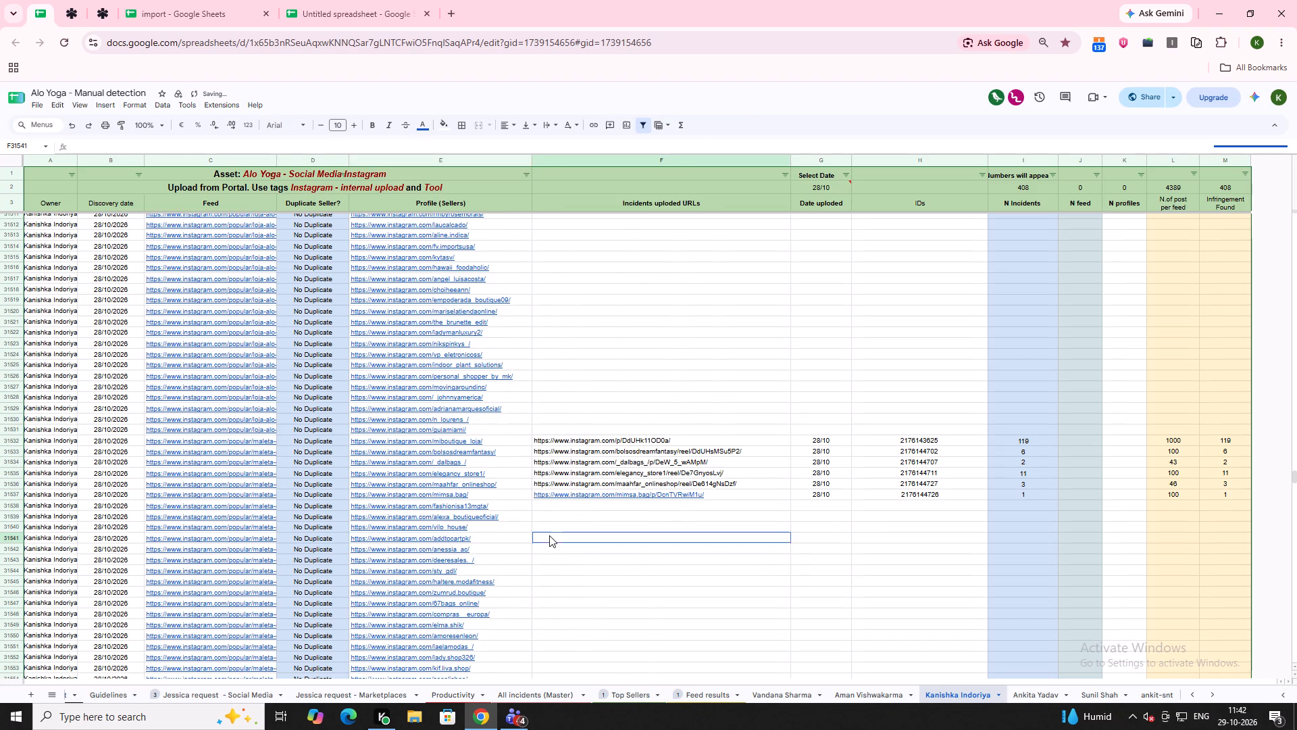
Open the addtocartpk Instagram profile from its row, check its bio to assess the seller, and close it.
click(528, 535)
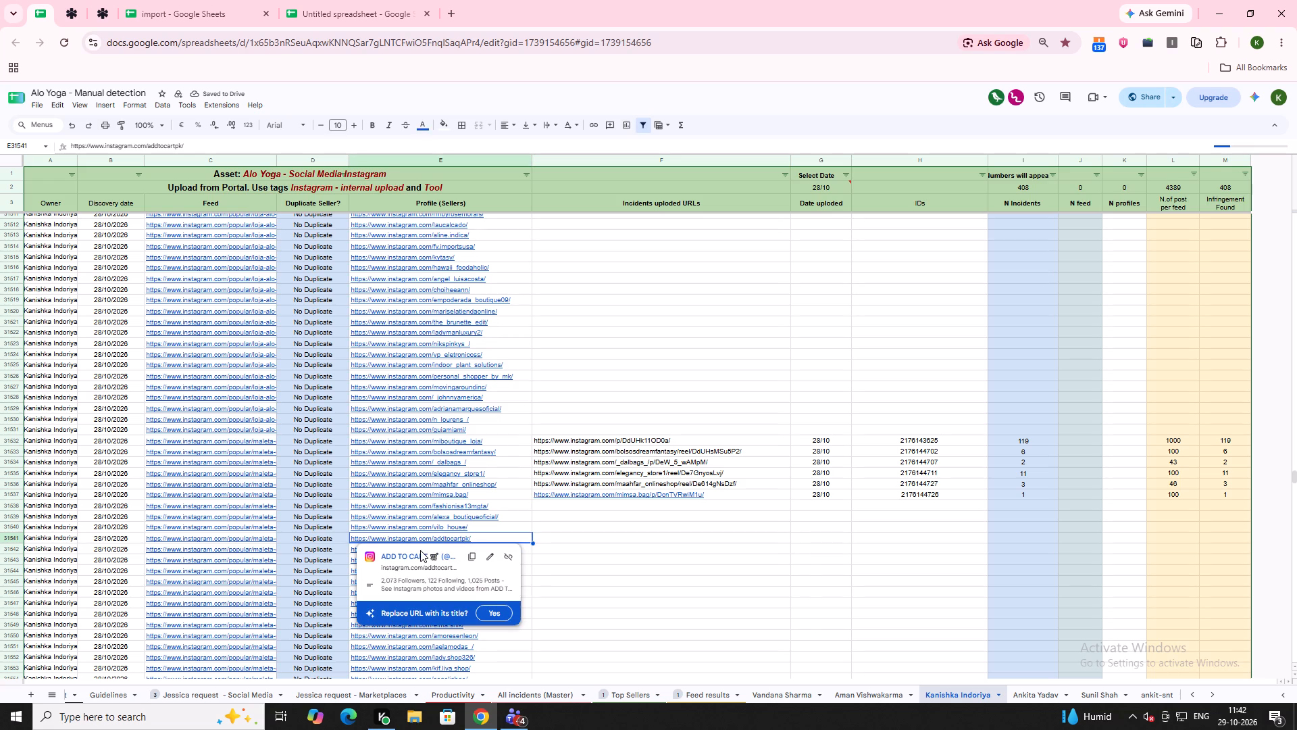
click(420, 550)
click(419, 556)
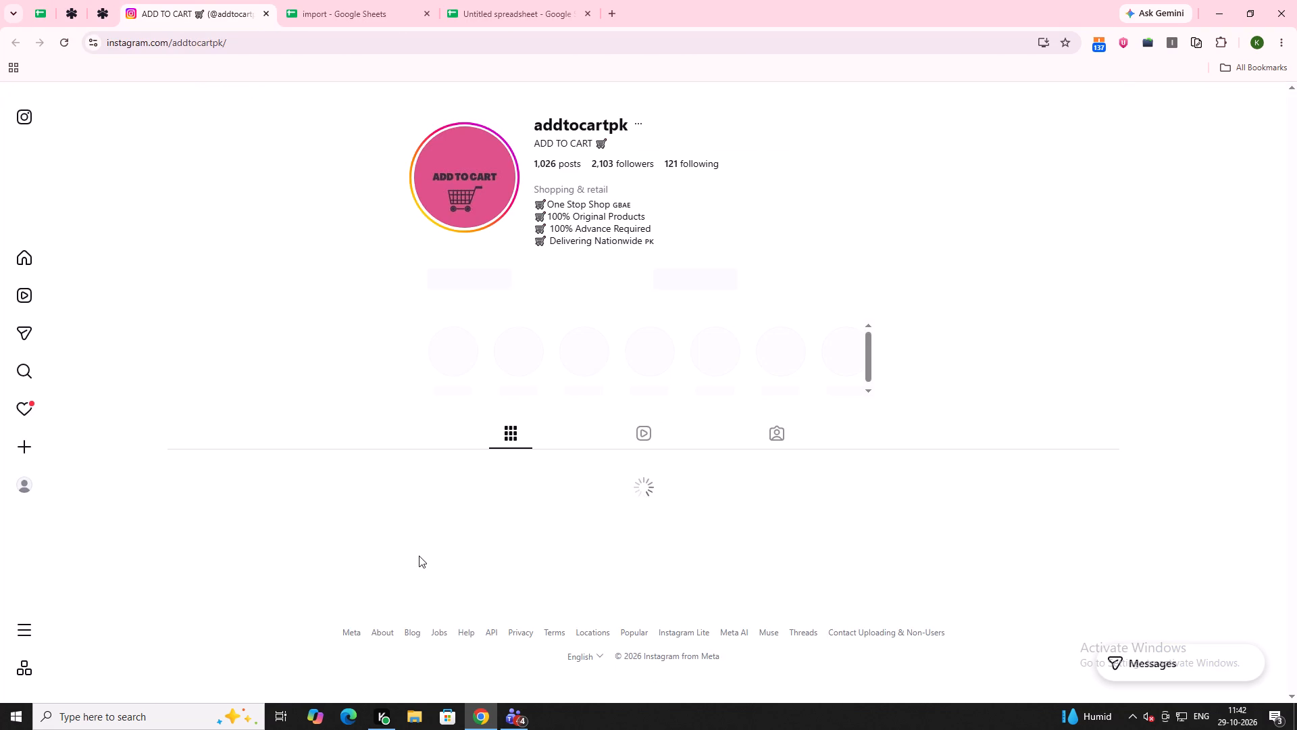
key(ctrl+w)
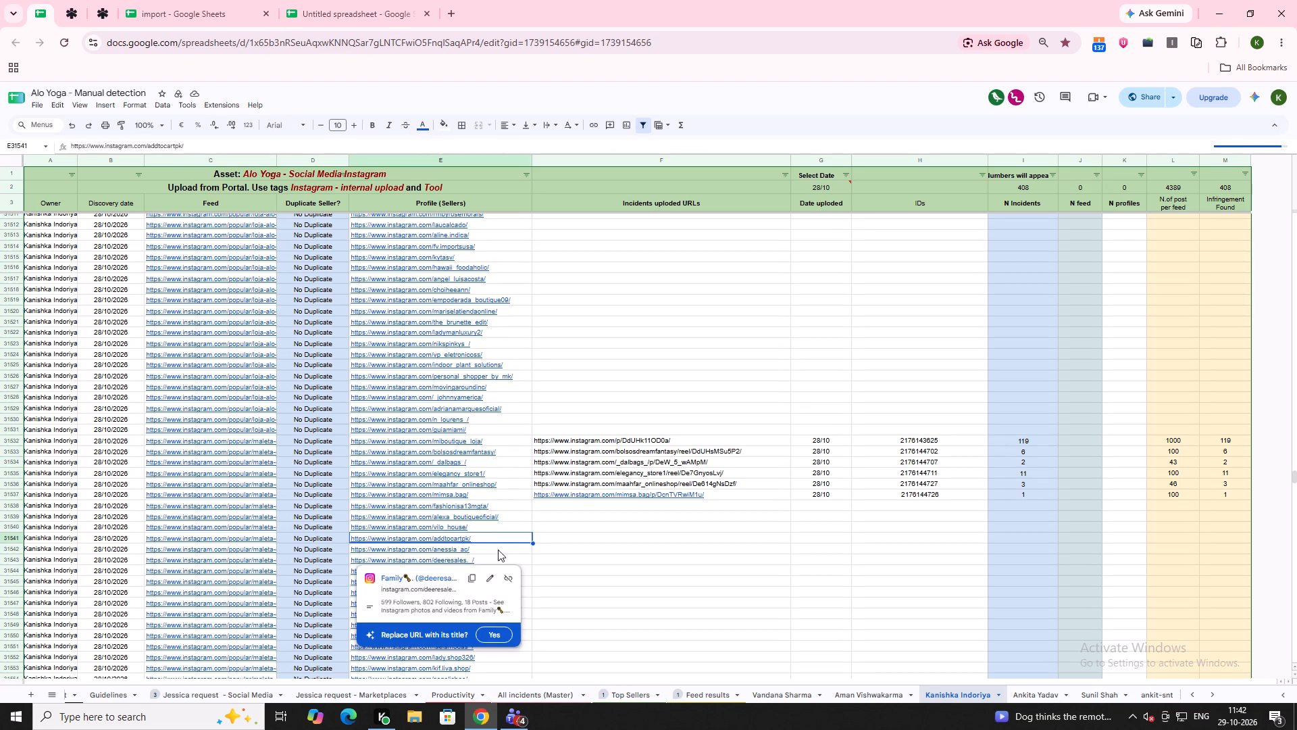
click(498, 550)
click(399, 569)
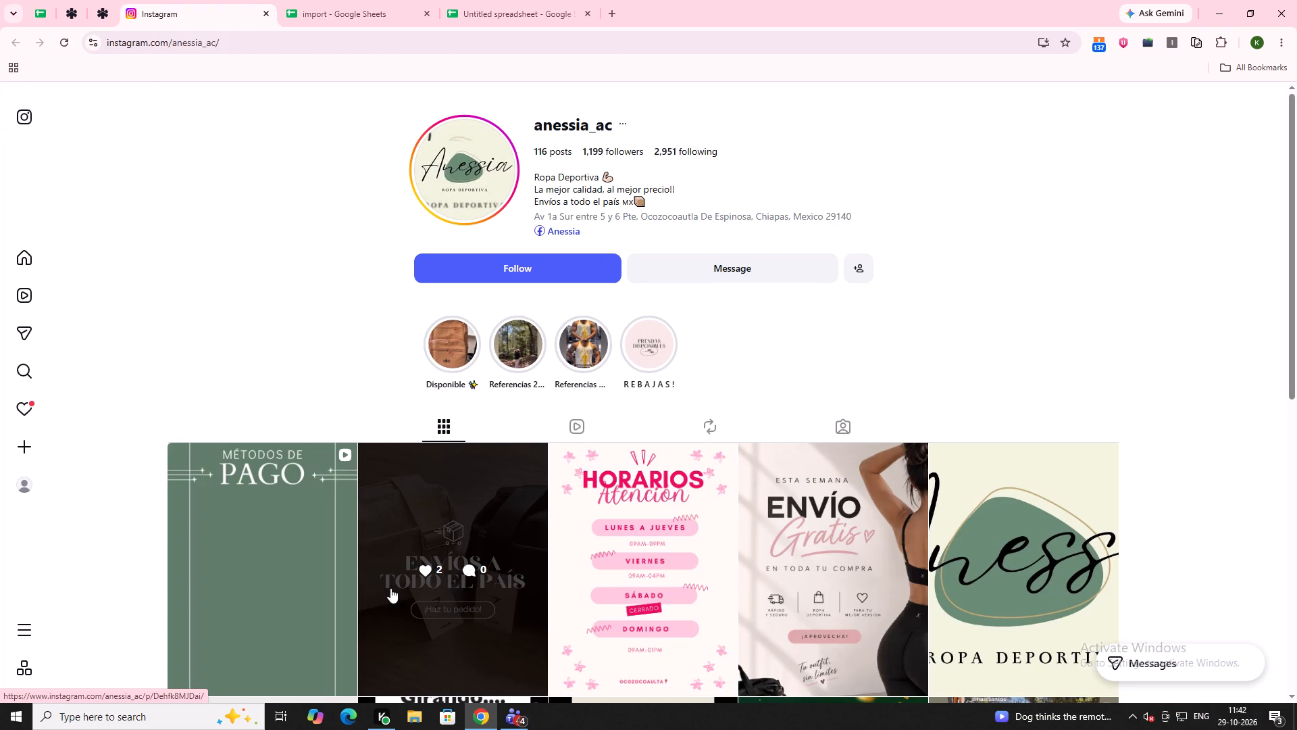
key(ctrl+w)
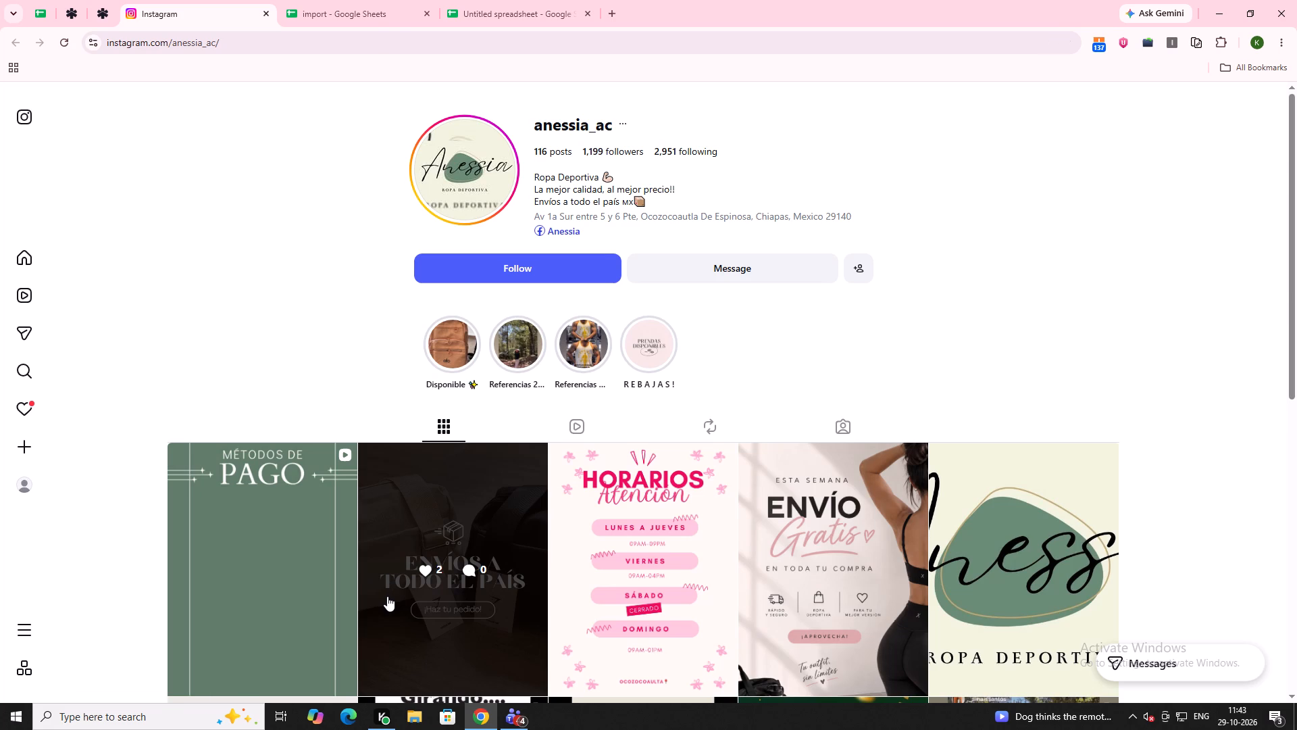
click(452, 559)
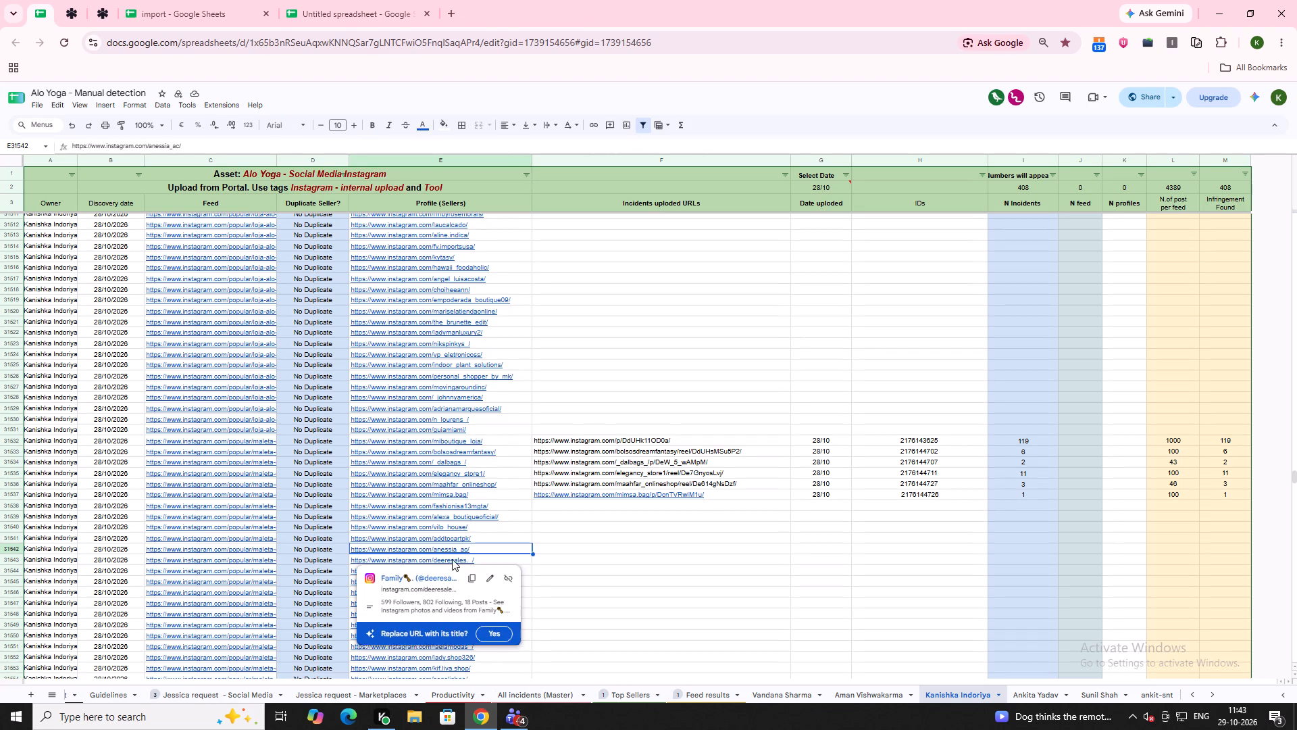
click(410, 579)
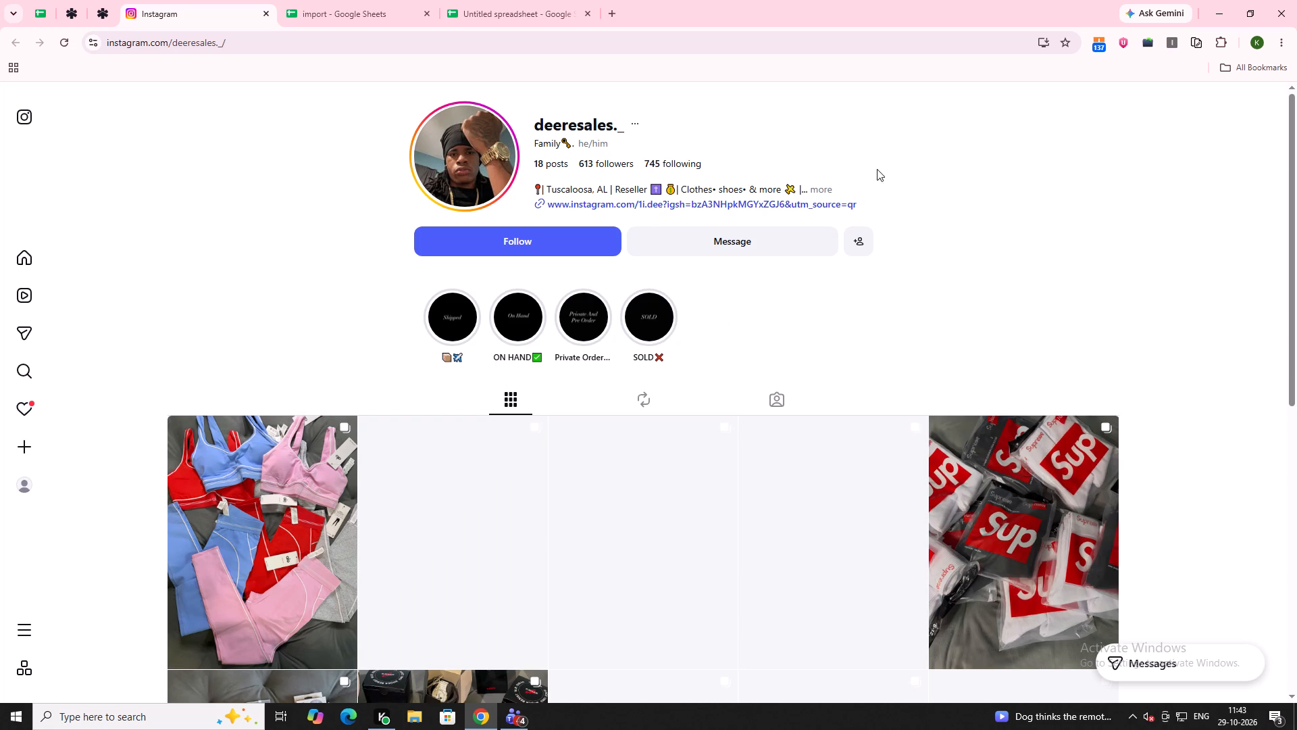
click(819, 192)
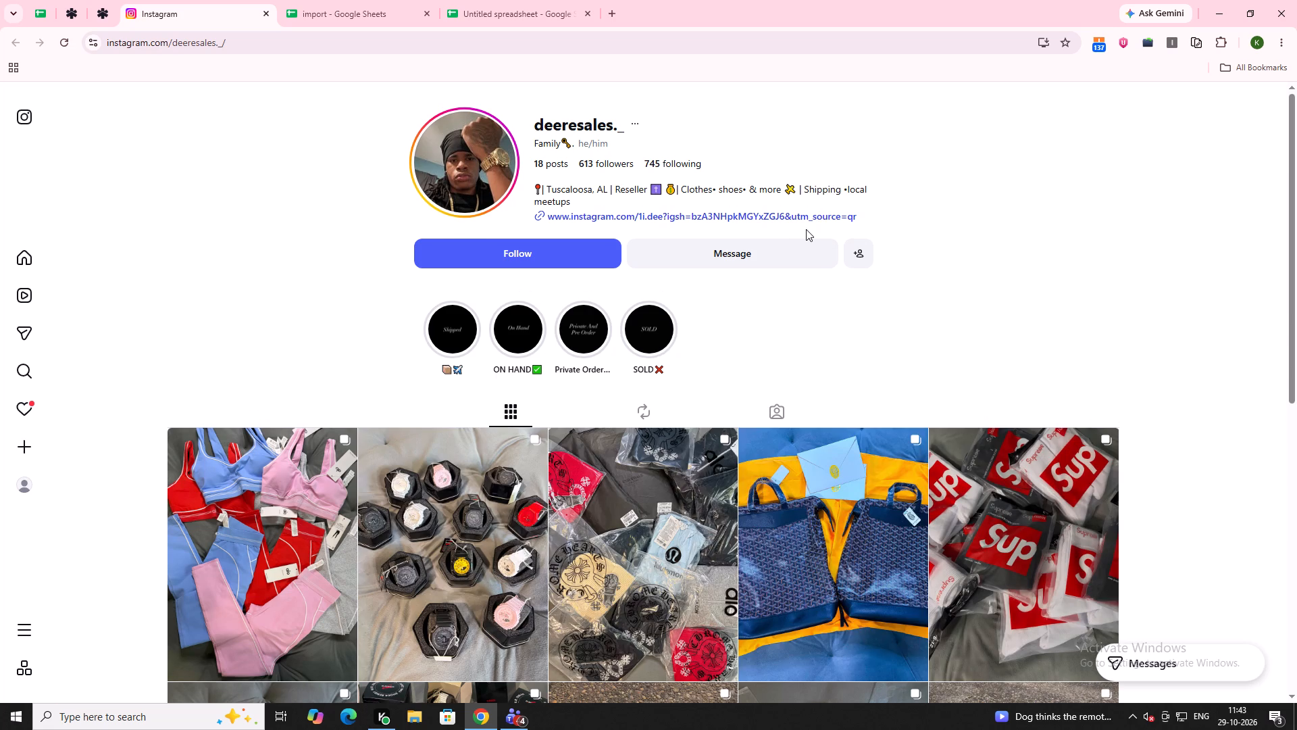
key(ctrl+w)
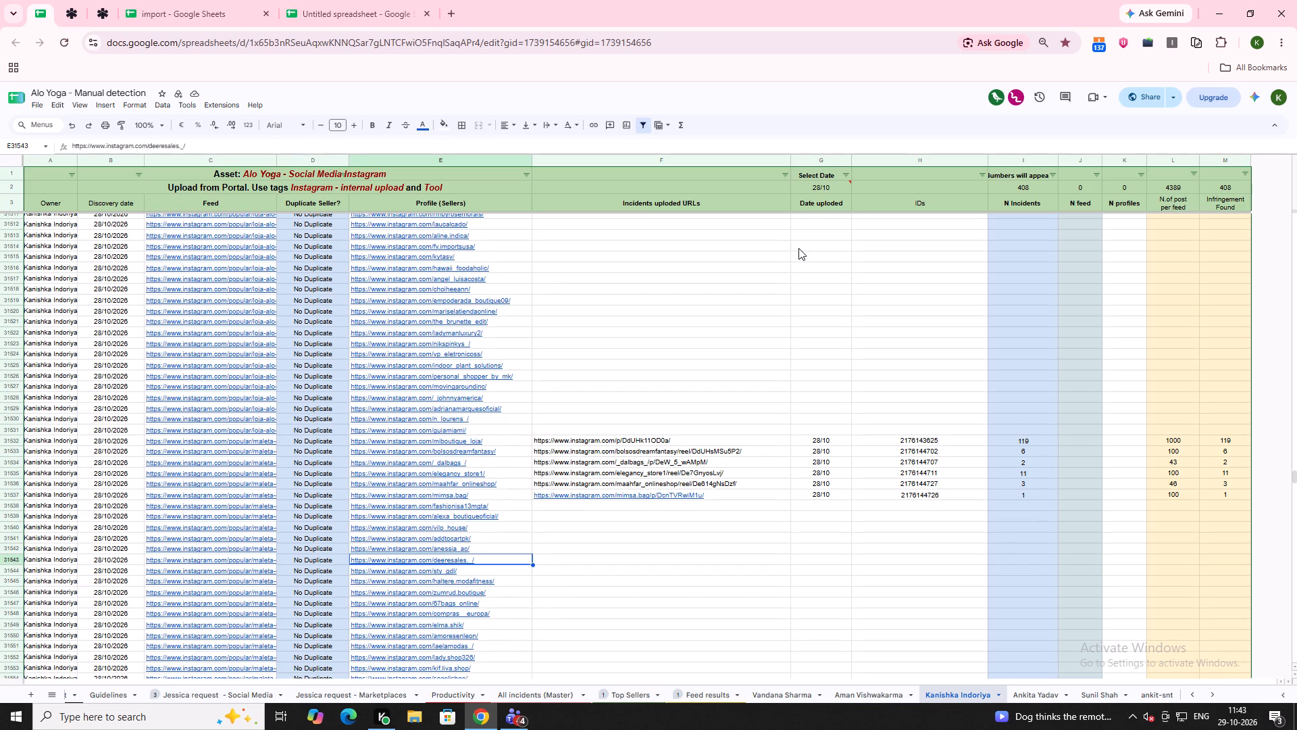
key(Down)
click(429, 568)
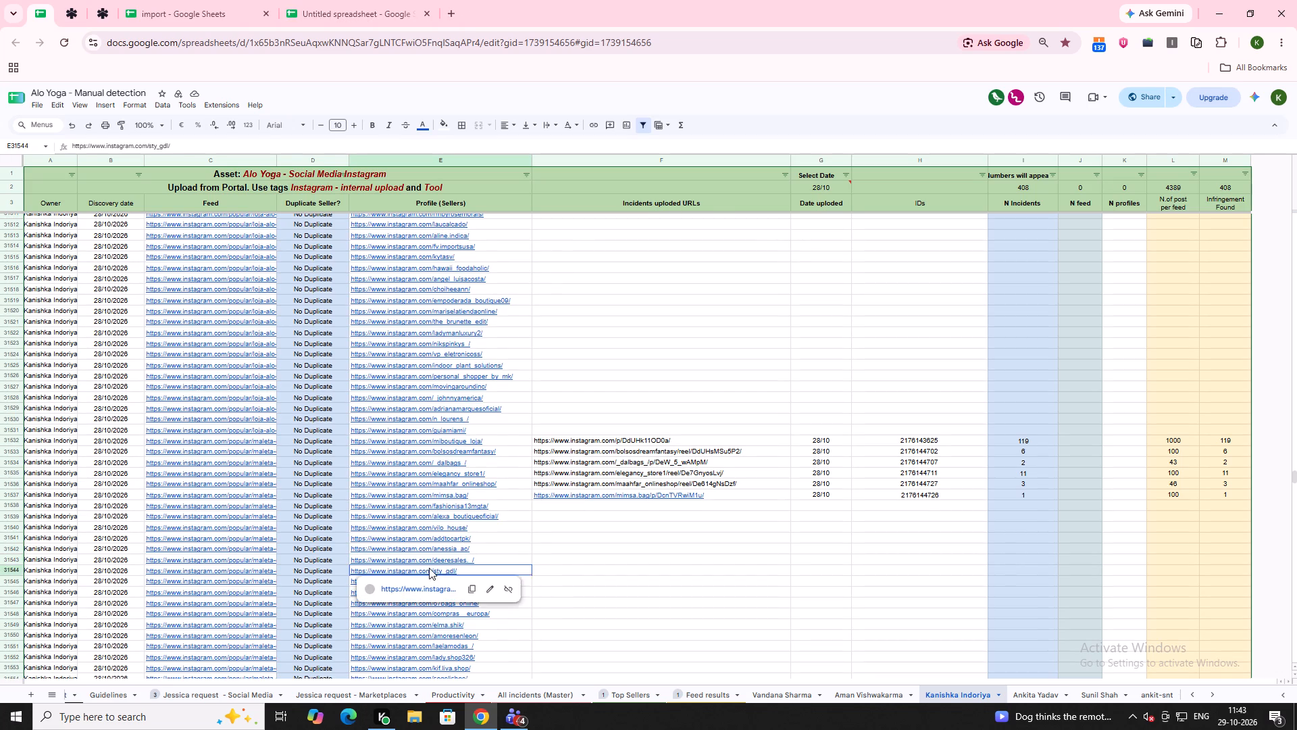
click(394, 596)
click(397, 595)
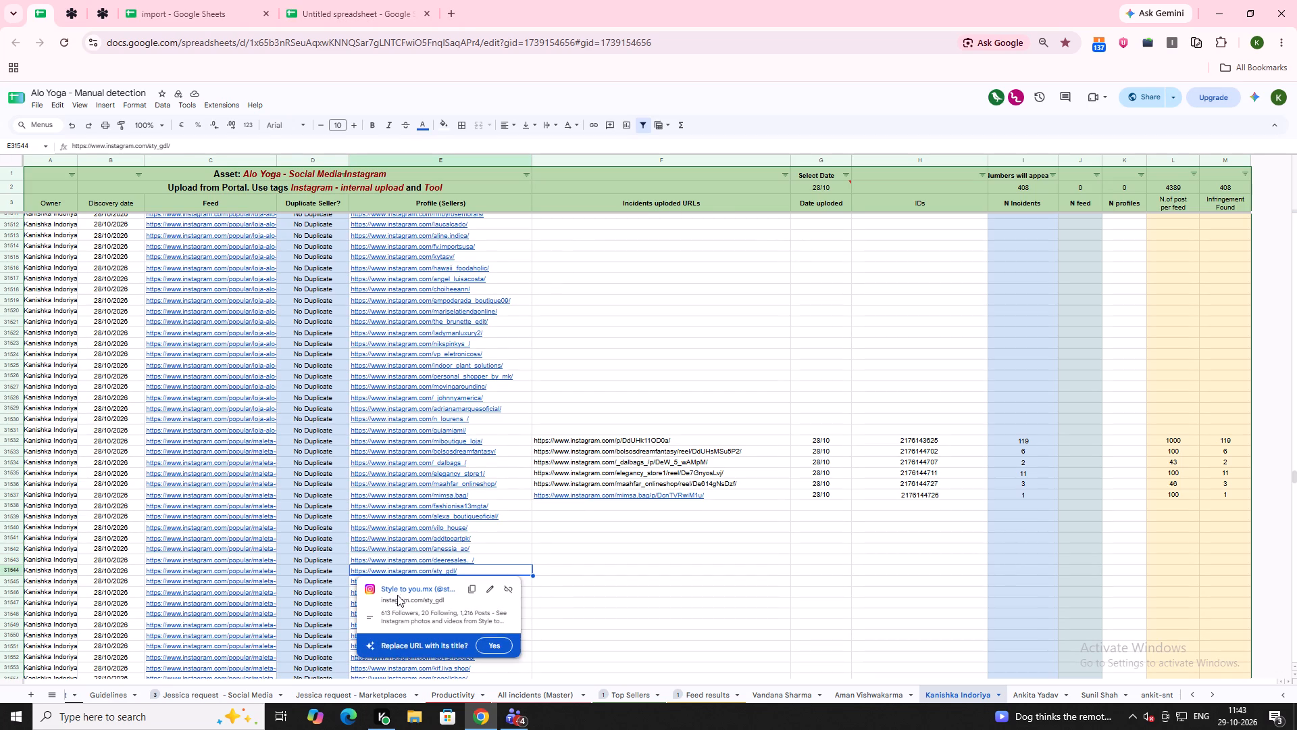
click(402, 593)
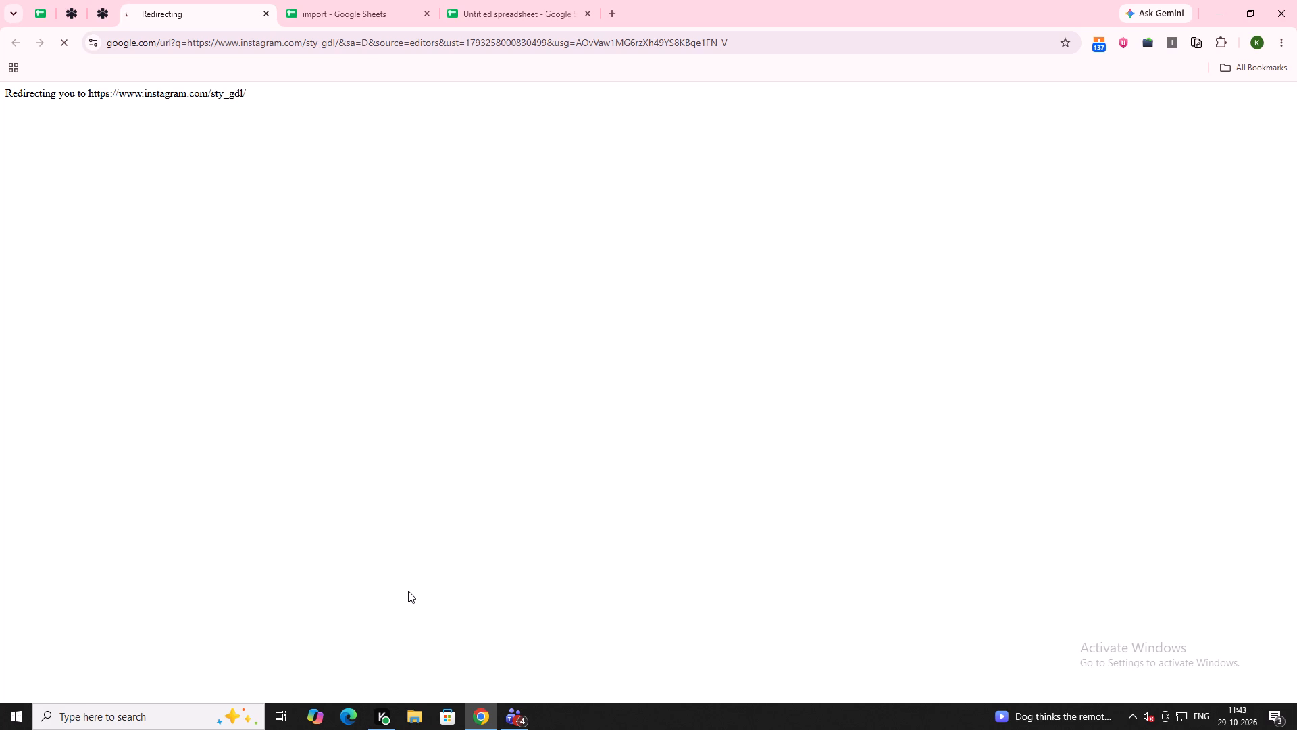
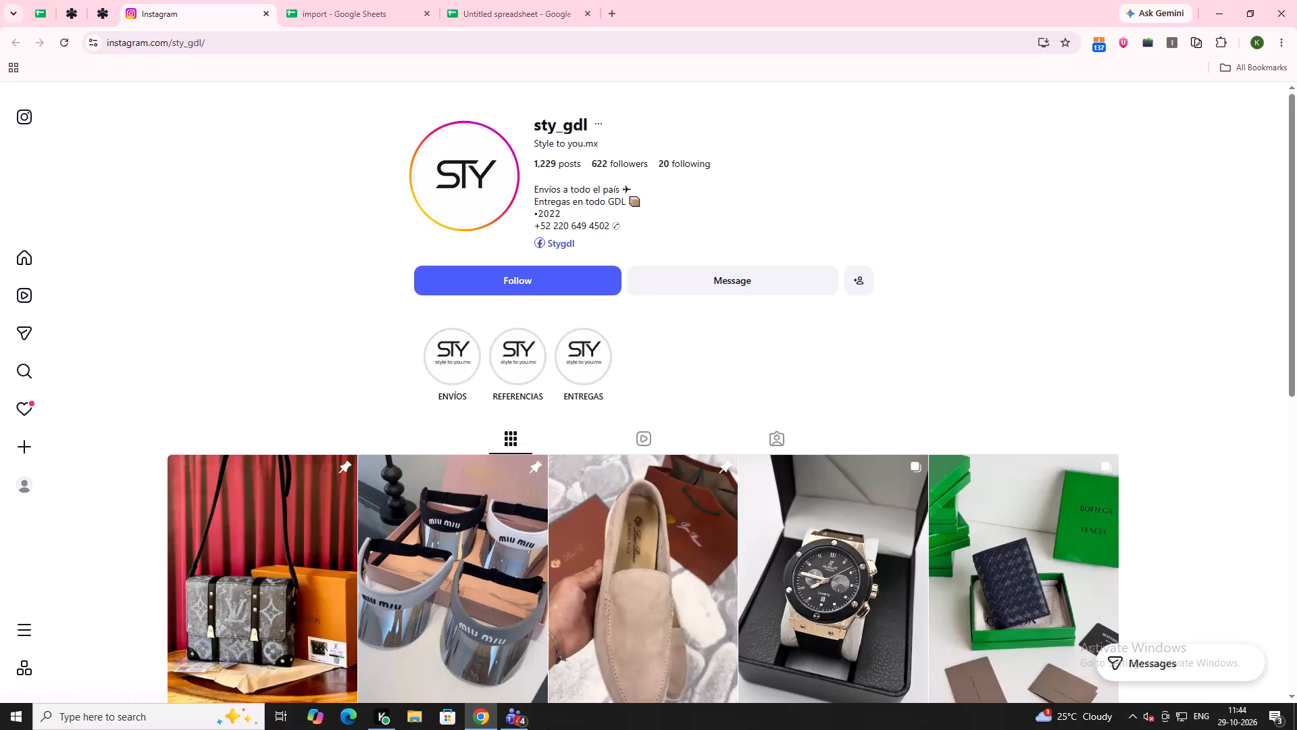
Check the haltere.modafitness and zumrud.boutique Instagram profiles from the seller list for Alo products.
key(ctrl+w)
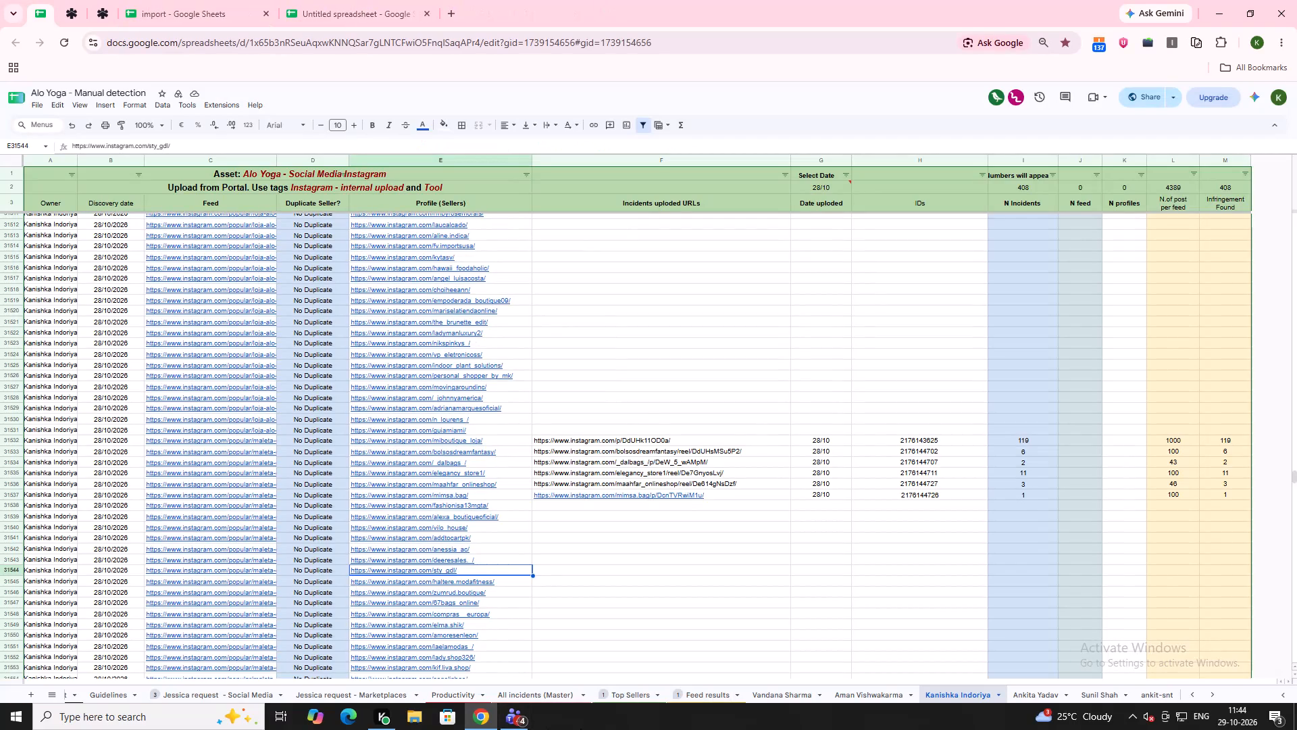
key(Down)
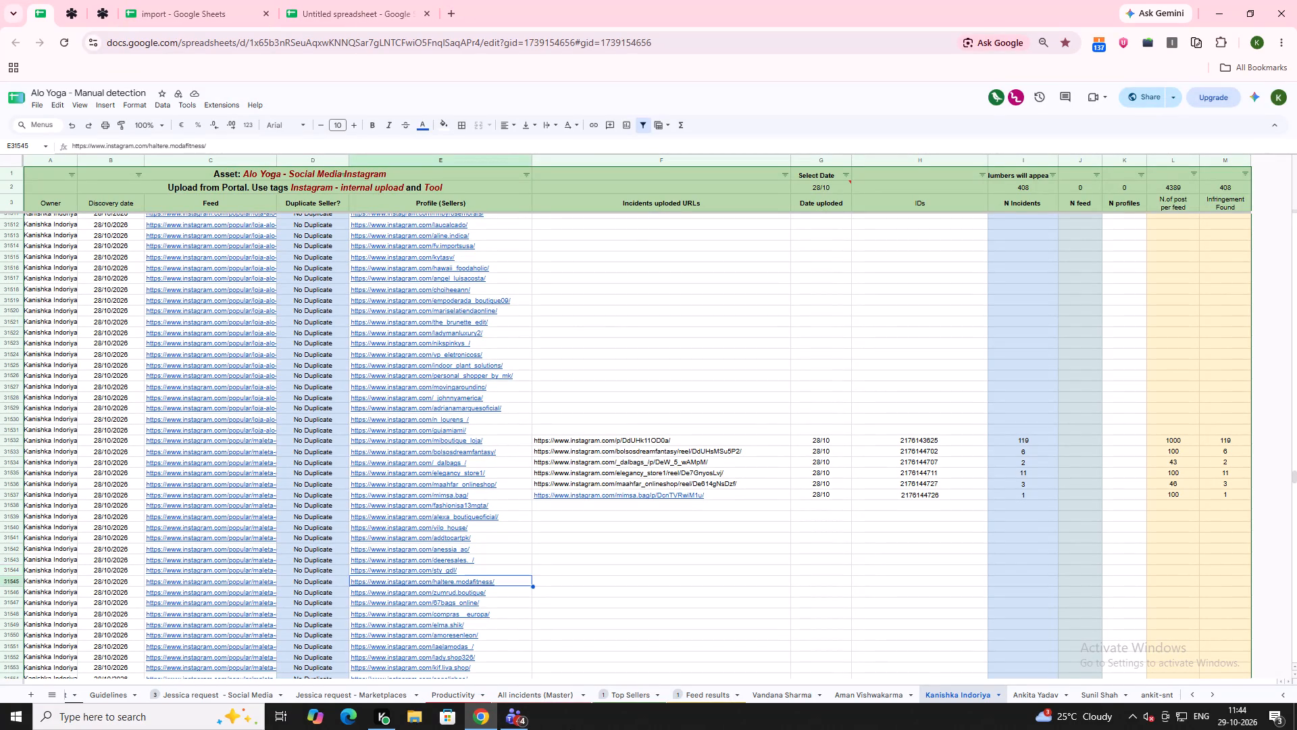
click(461, 581)
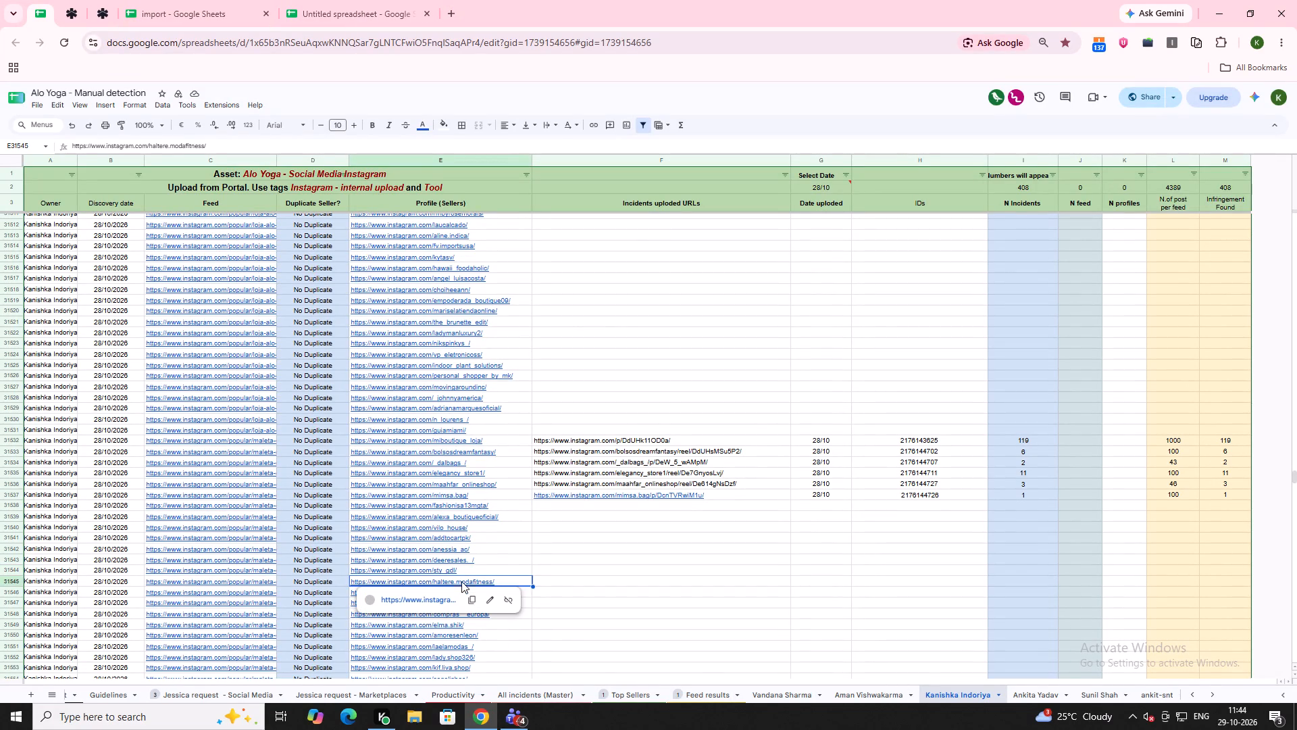
click(423, 594)
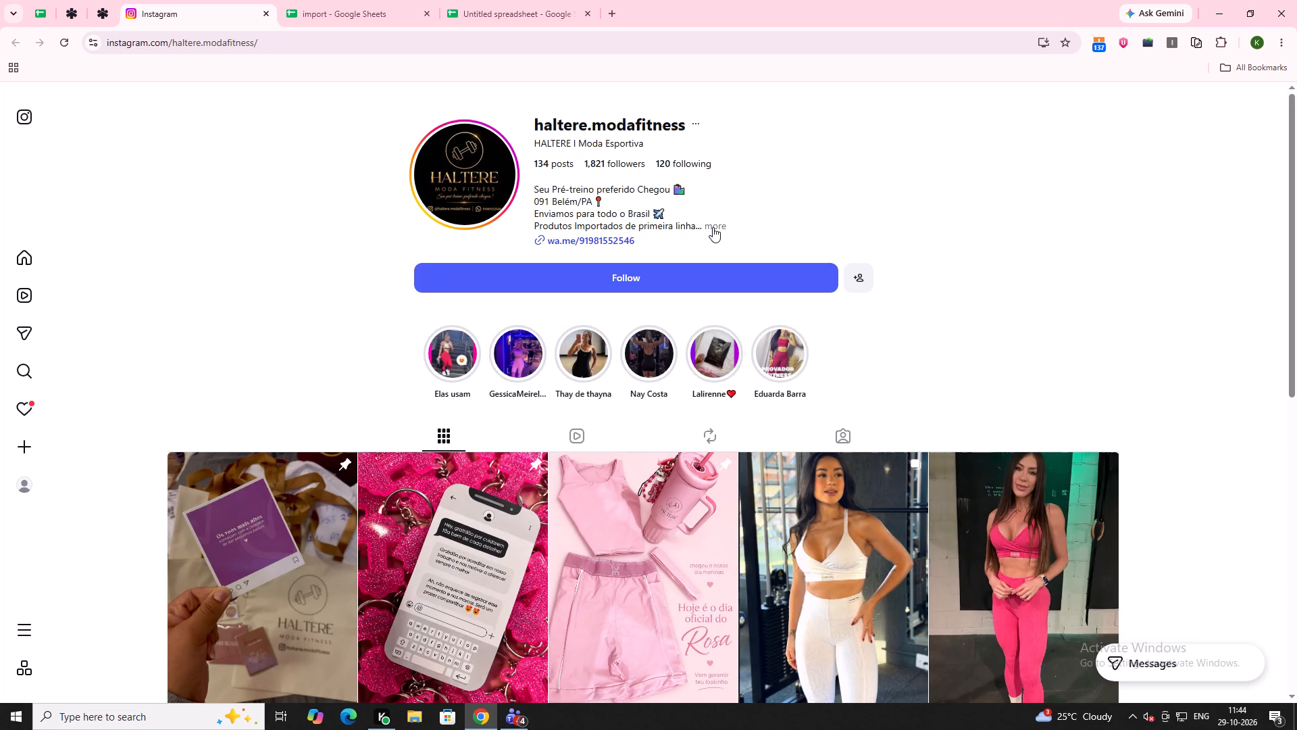
key(ctrl+w)
key(Down)
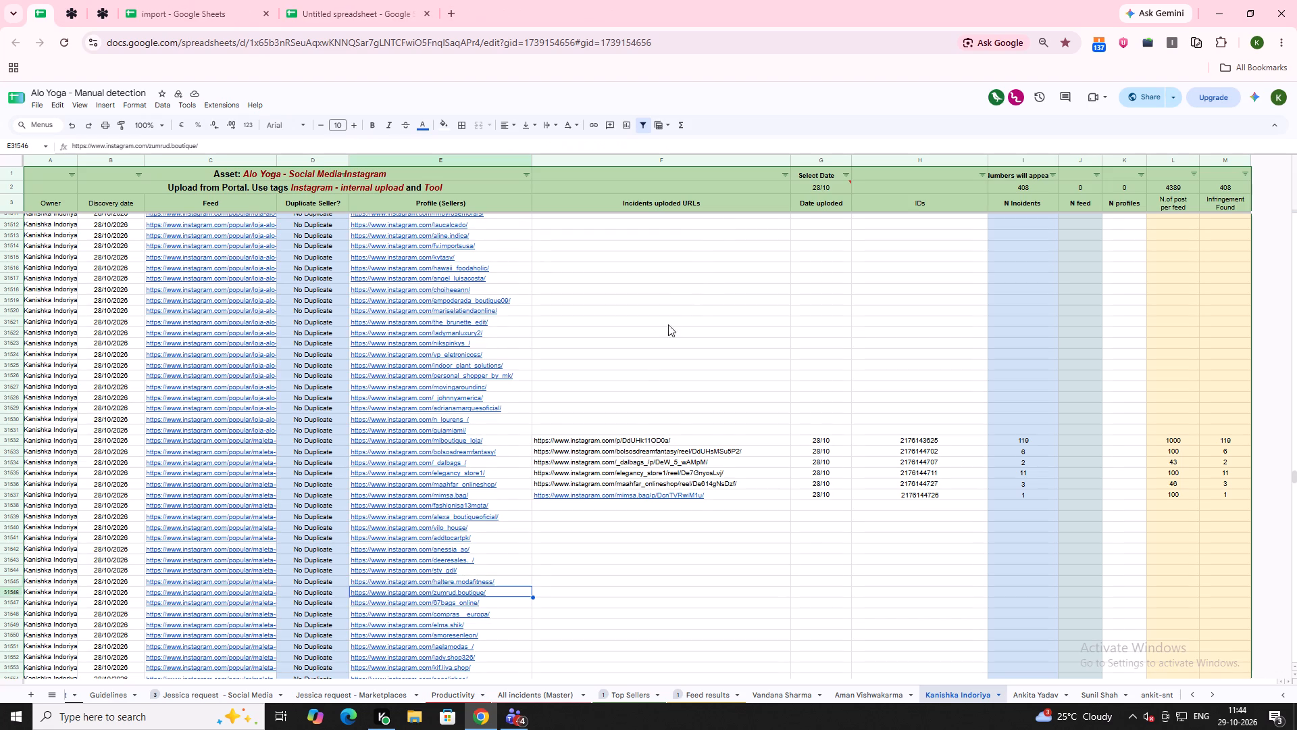
click(501, 591)
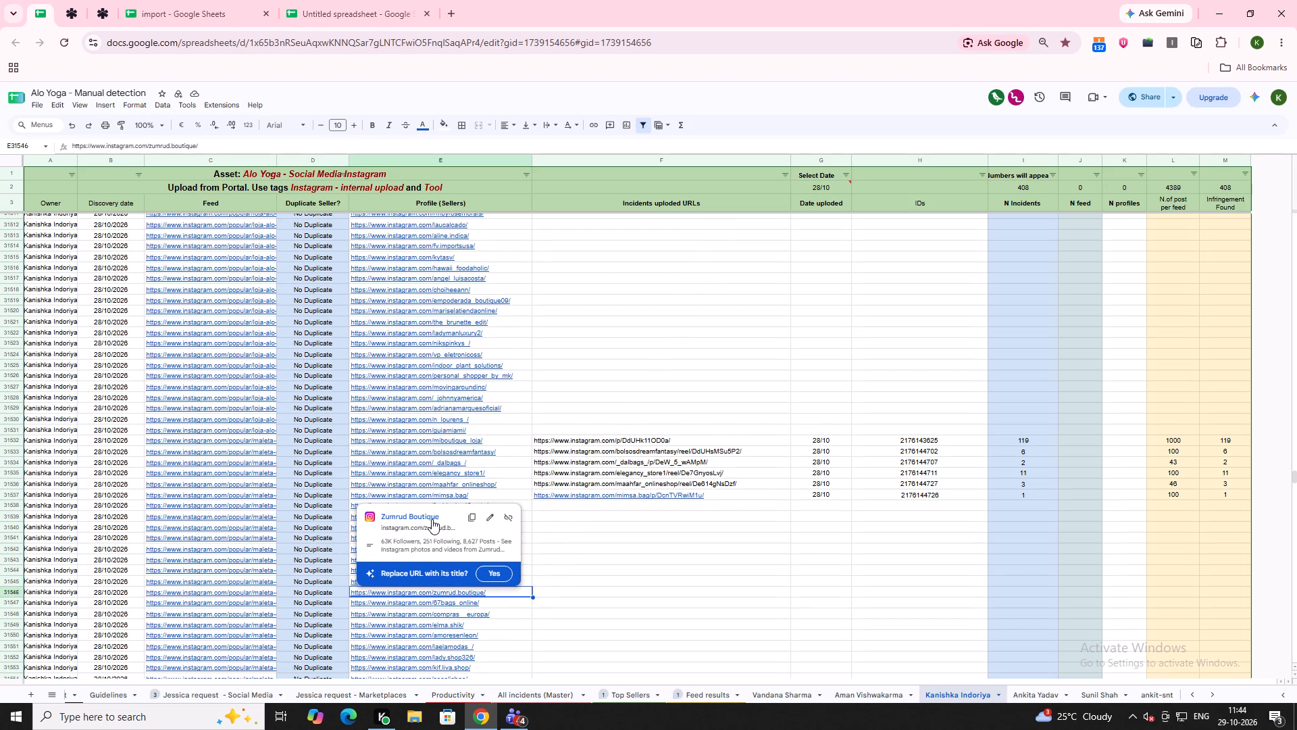
click(432, 518)
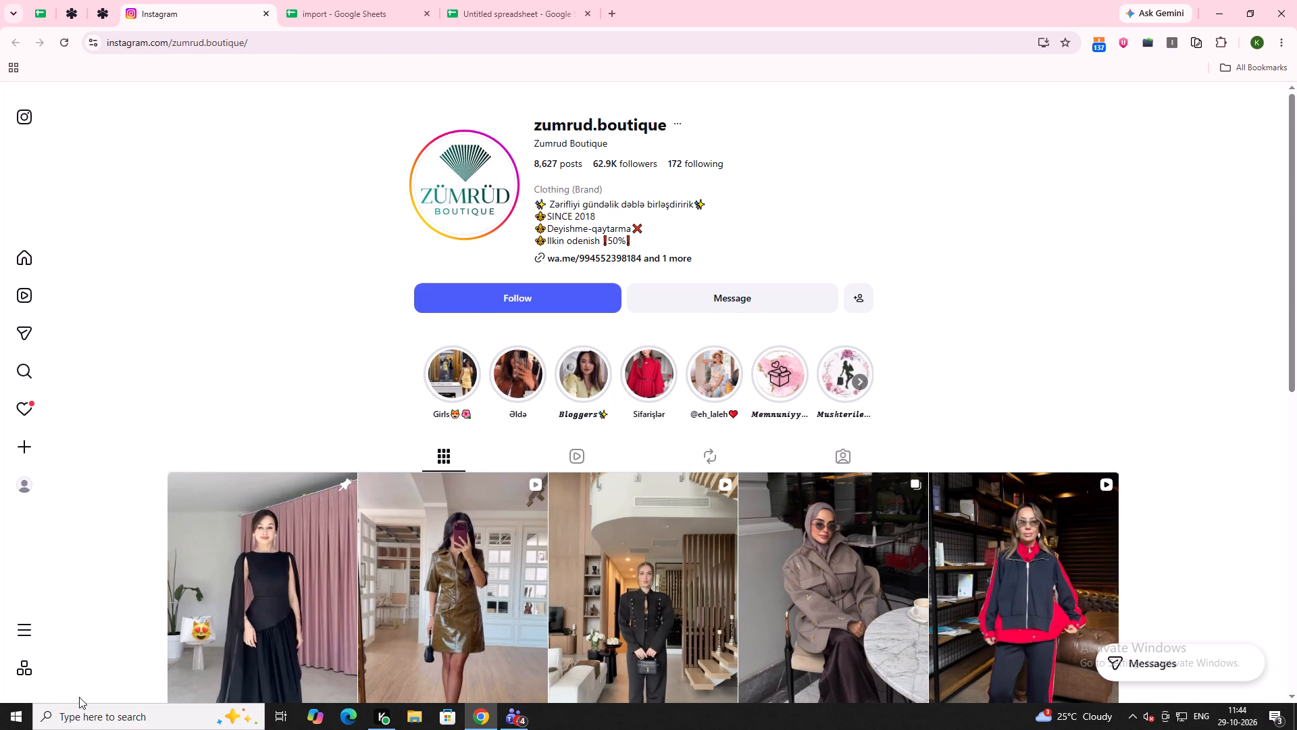
key(ctrl+w)
Open the 67bags_online Instagram profile from the seller list and read its full bio translated into English.
scroll(718, 482, down, 2)
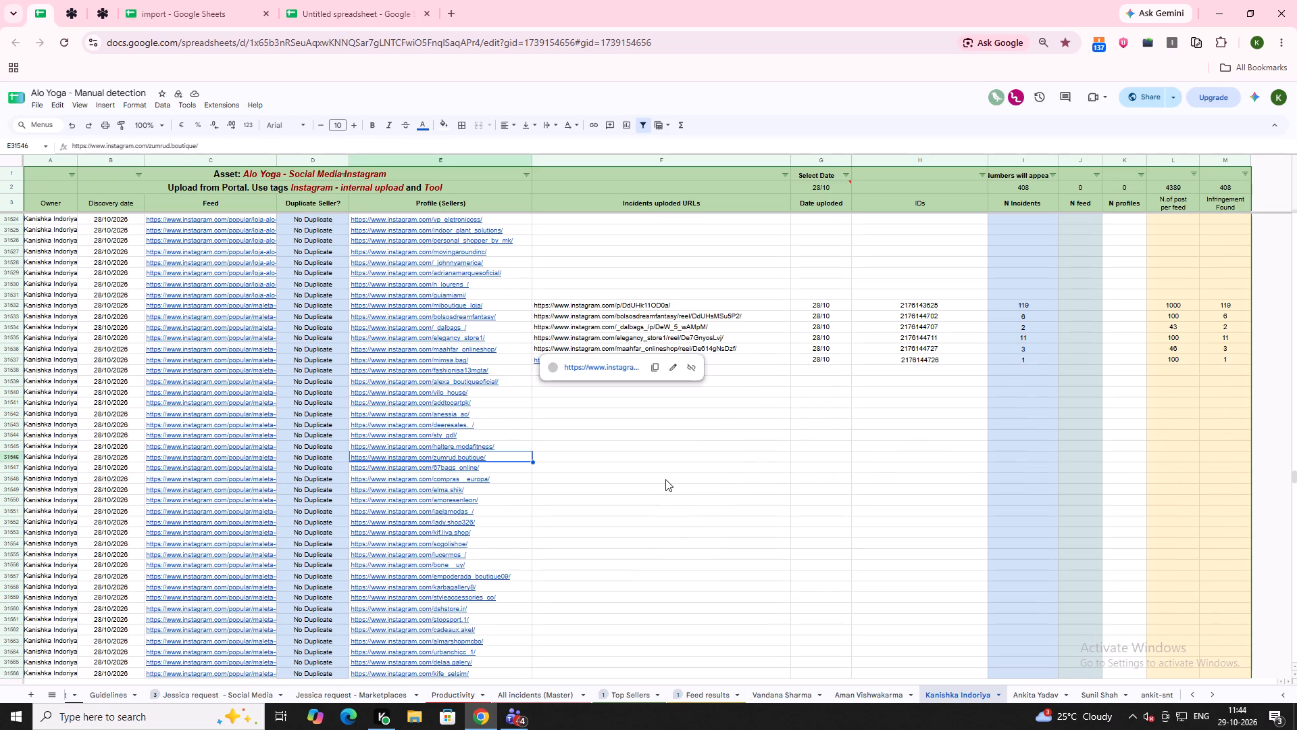
key(Down)
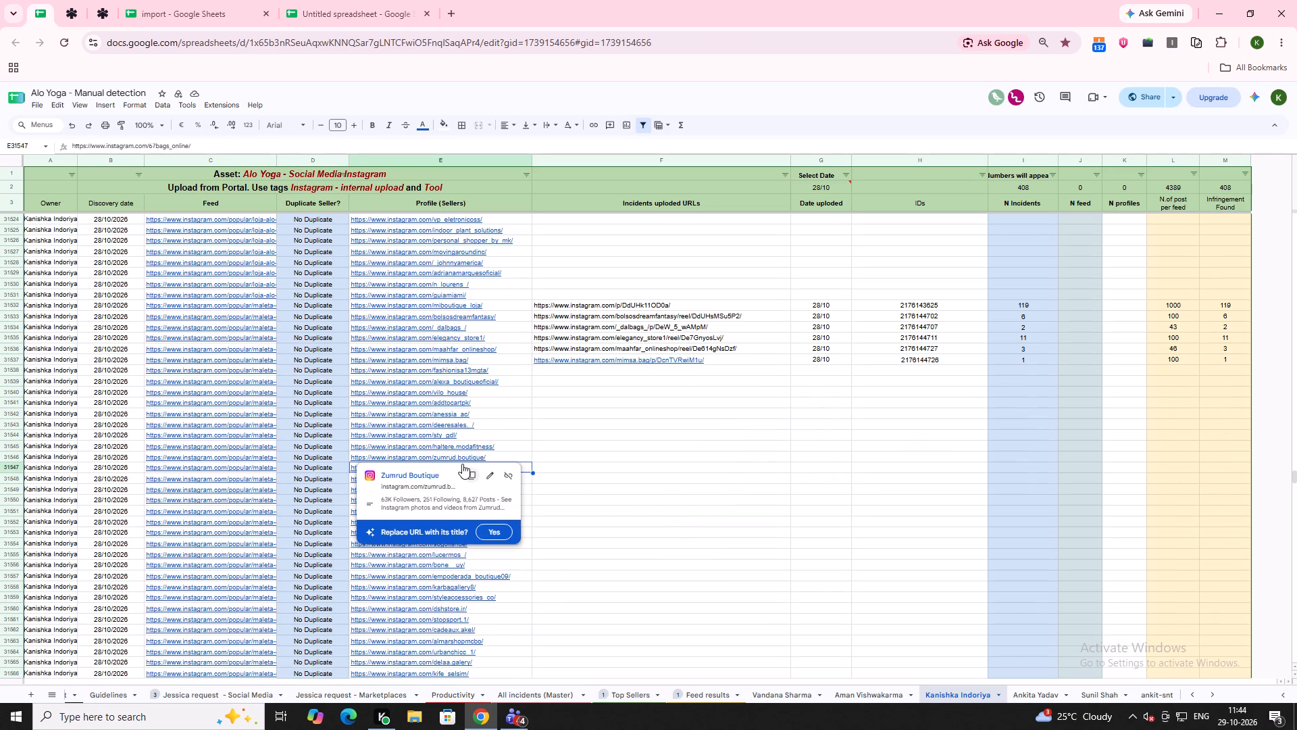
click(519, 467)
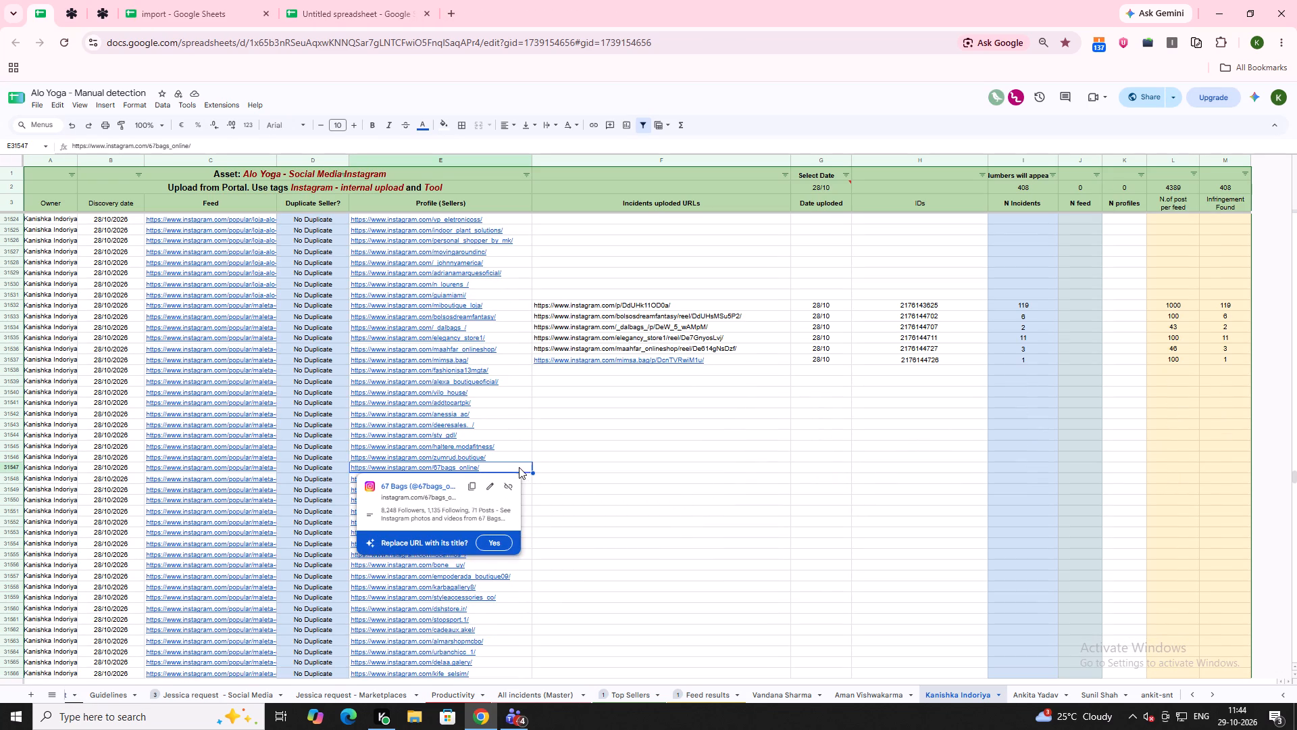
click(427, 487)
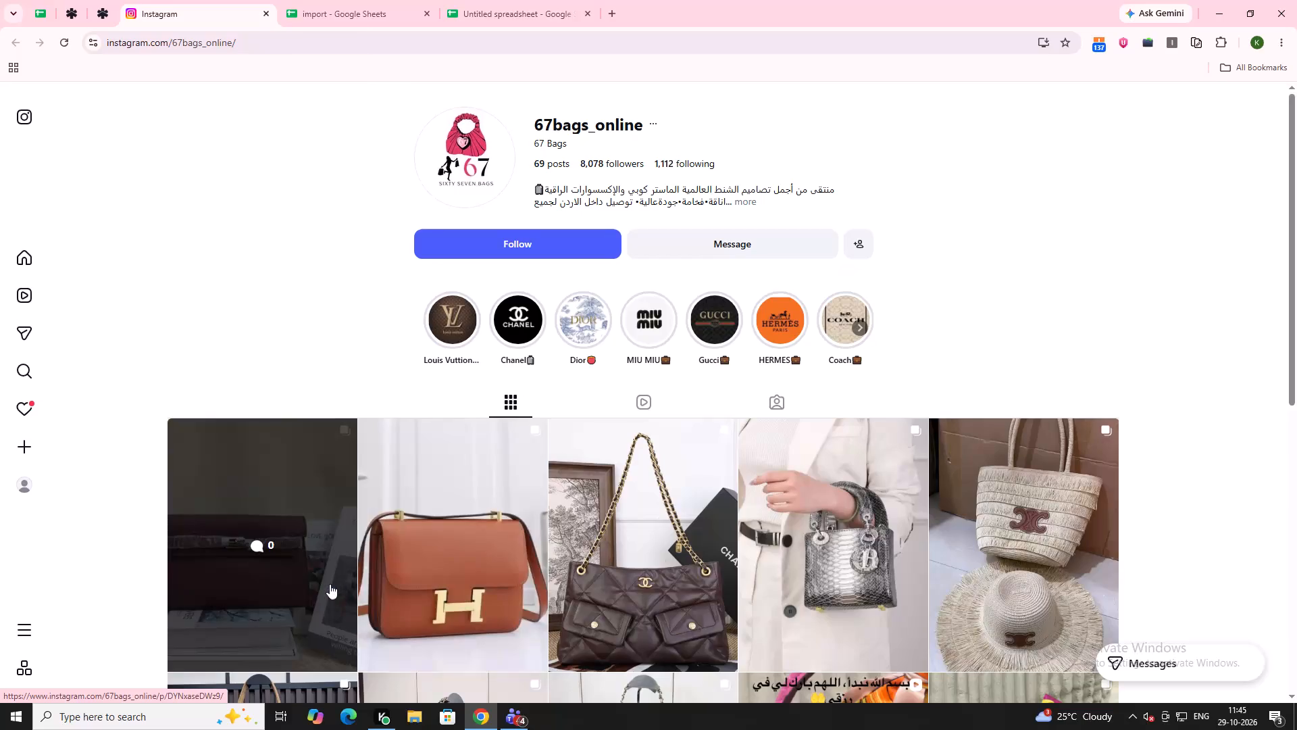
click(748, 201)
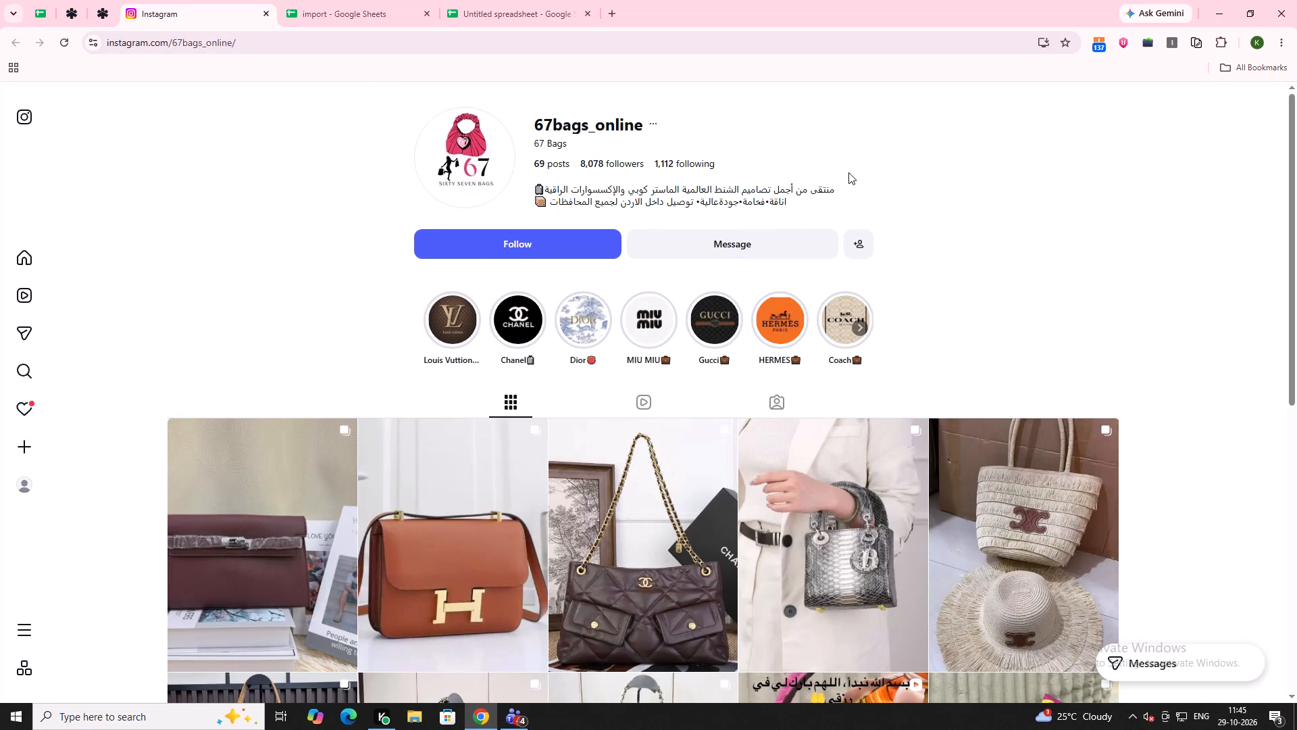
right_click(850, 173)
click(913, 447)
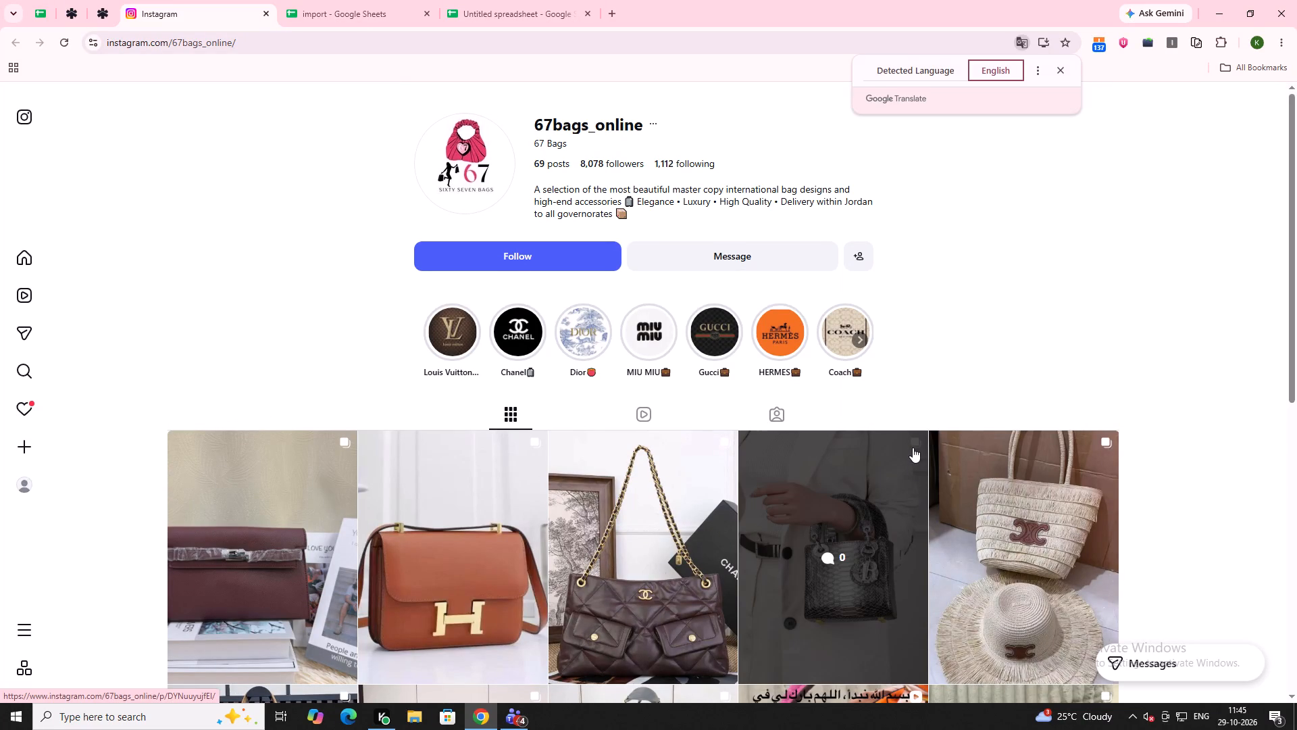
key(ctrl+w)
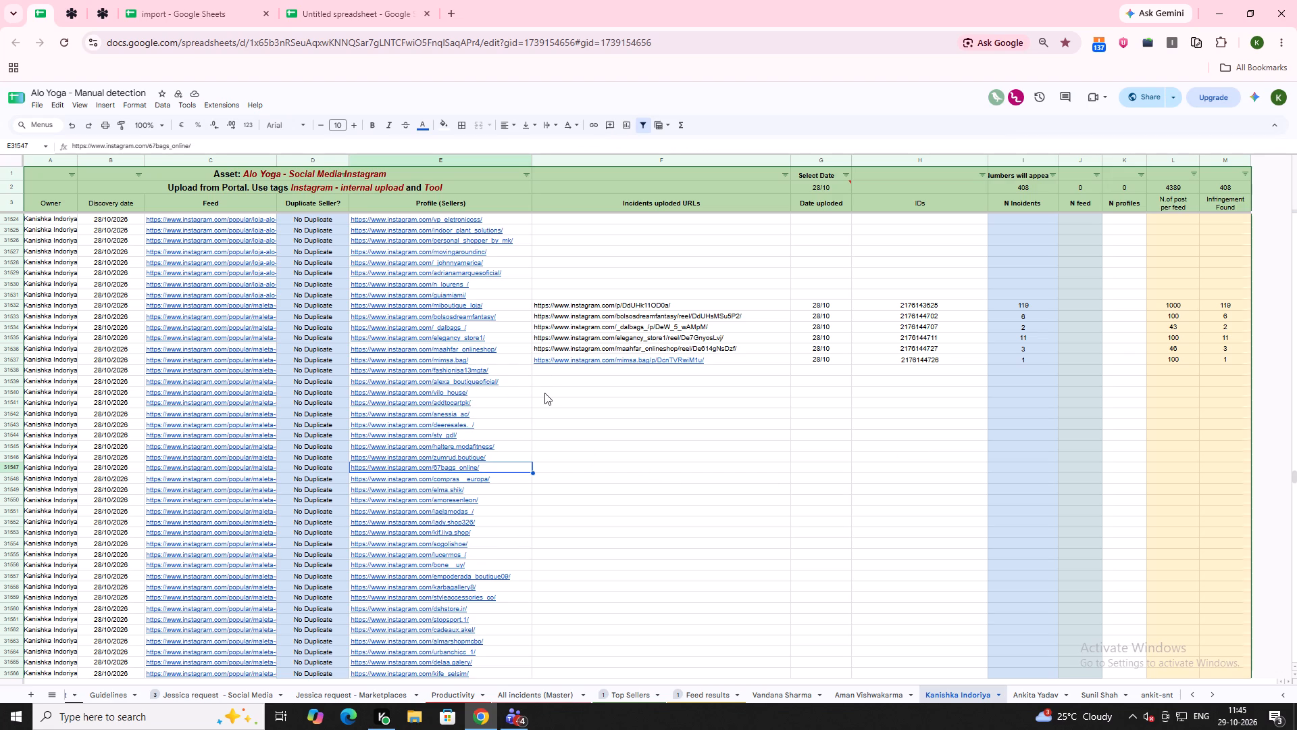
Enter 29/10 as the date uploaded in the 67bags_online row.
click(543, 466)
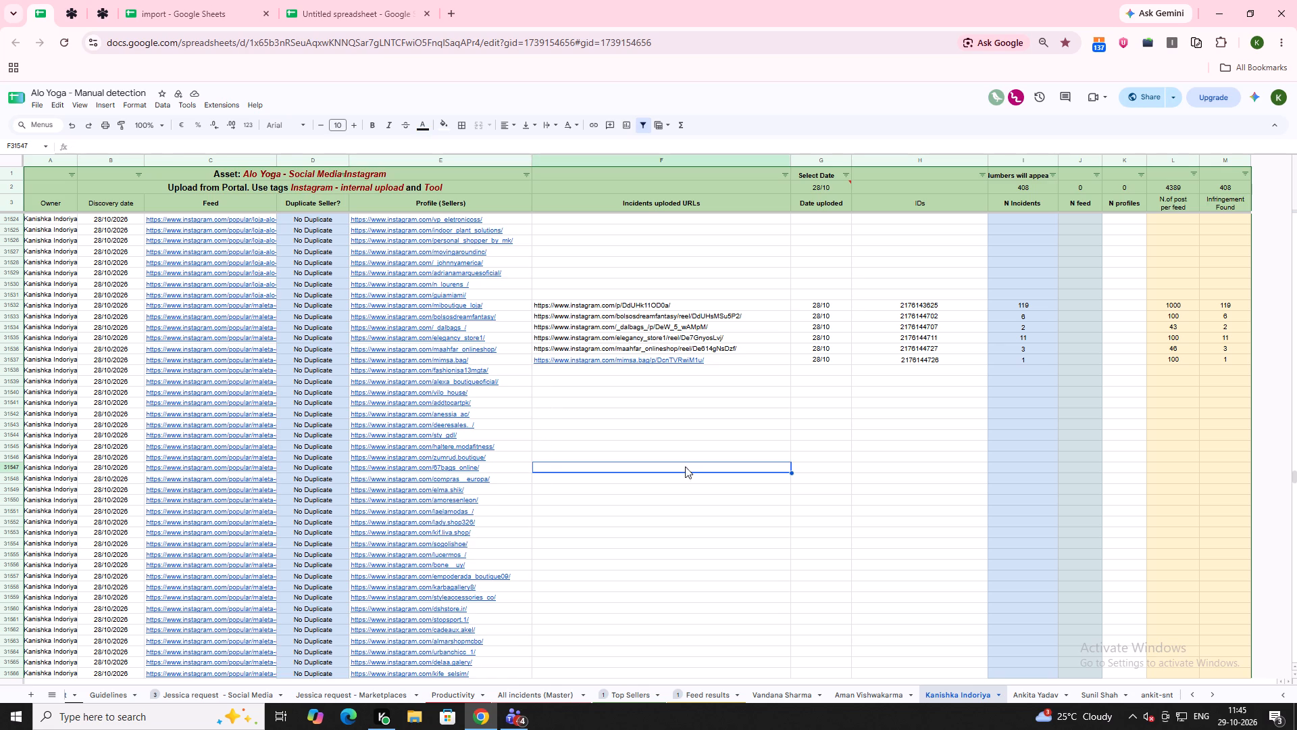
click(821, 472)
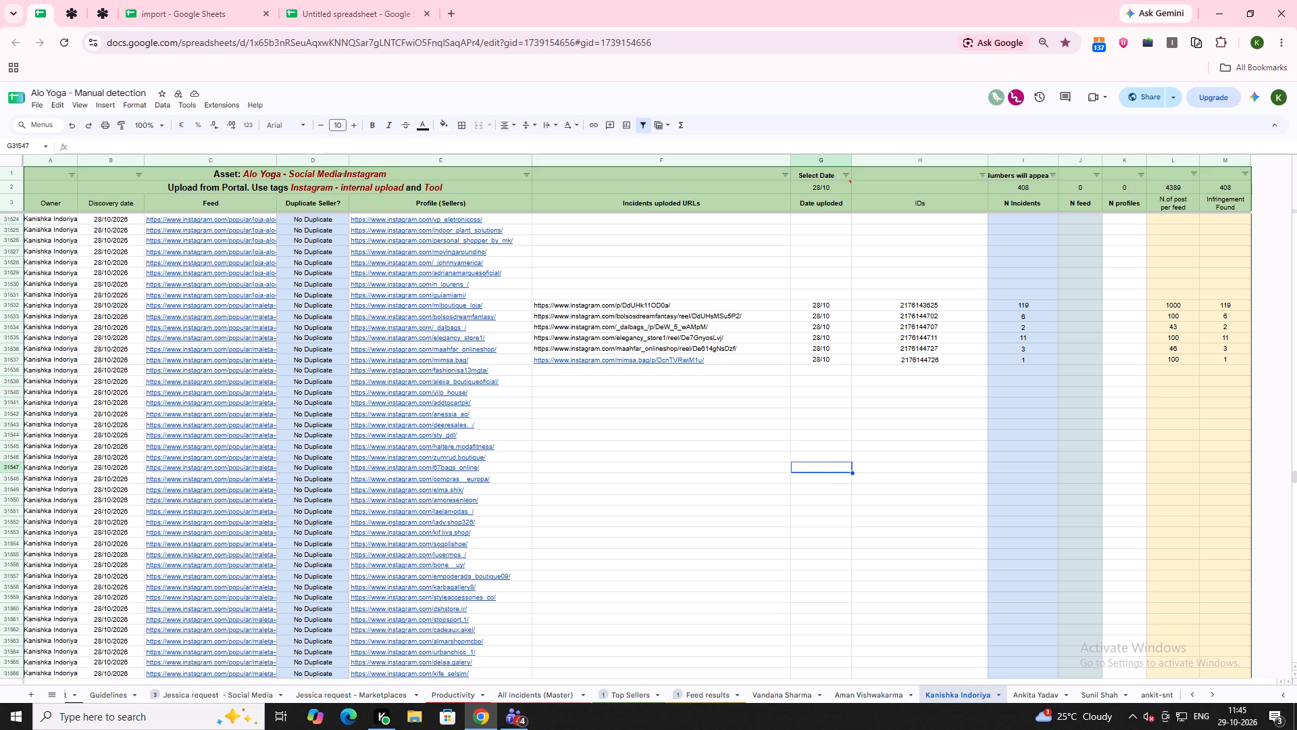
key(ctrl+semicolon)
click(712, 459)
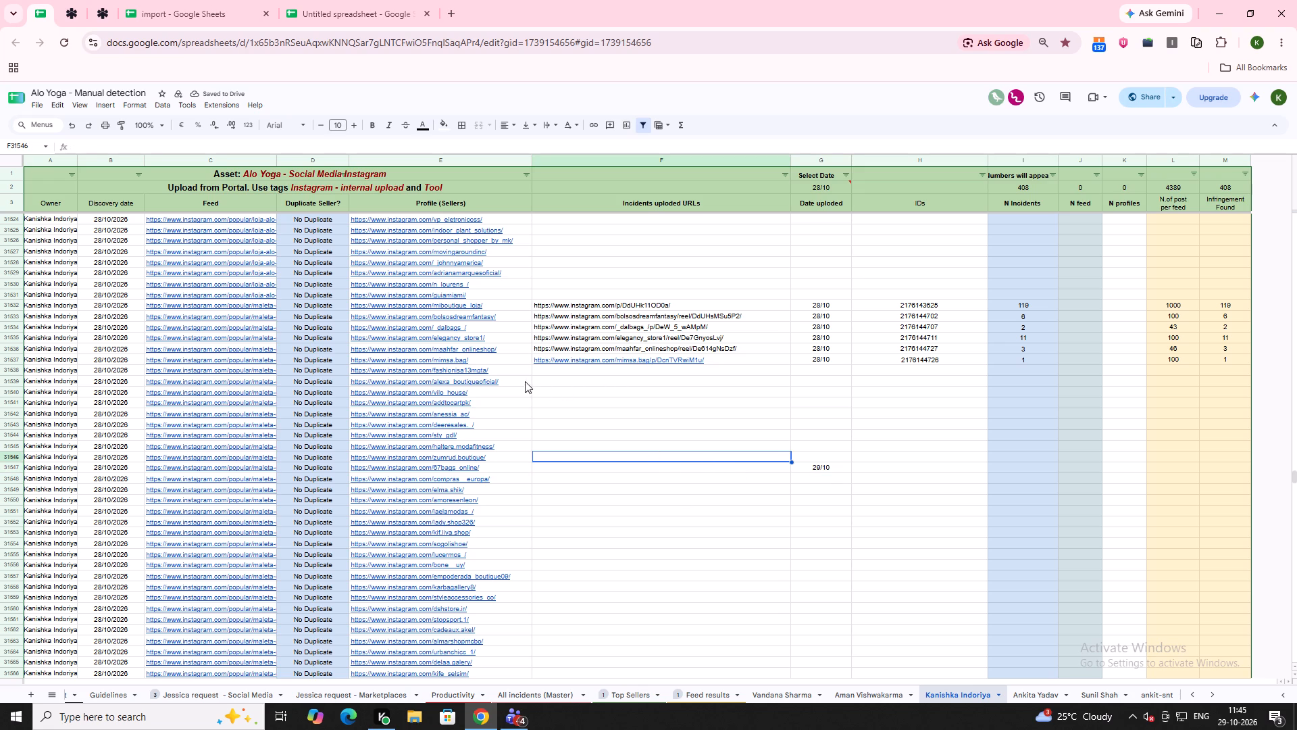
Enter the date uploaded 29/10 for fashionisa13mgta and fill it down through the zumrud.boutique row.
click(817, 371)
key(ctrl+semicolon)
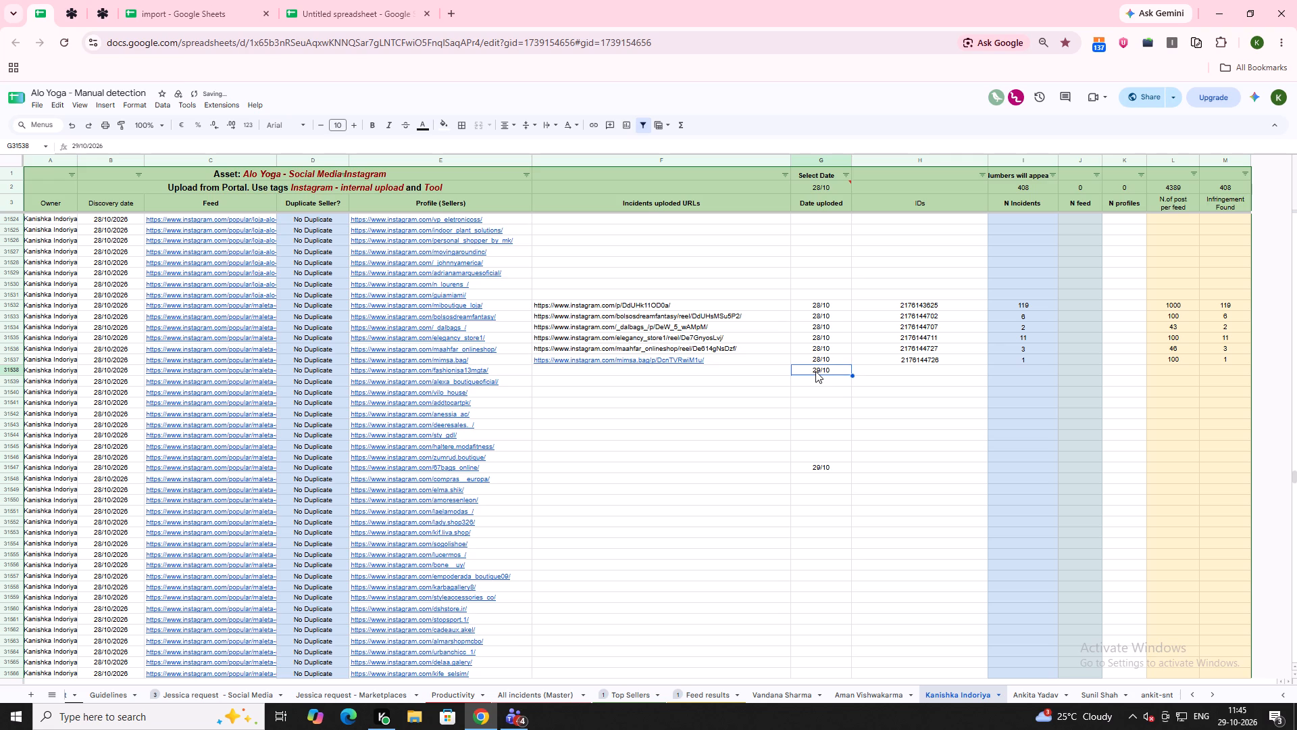
key(shift+Down)
key(shift+Down)
key(shift+Down)
key(shift+Down)
key(shift+Down)
key(shift+Down)
key(shift+Down)
key(shift+Down)
key(shift+Down)
key(shift+Down)
key(shift+Up)
key(shift+Up)
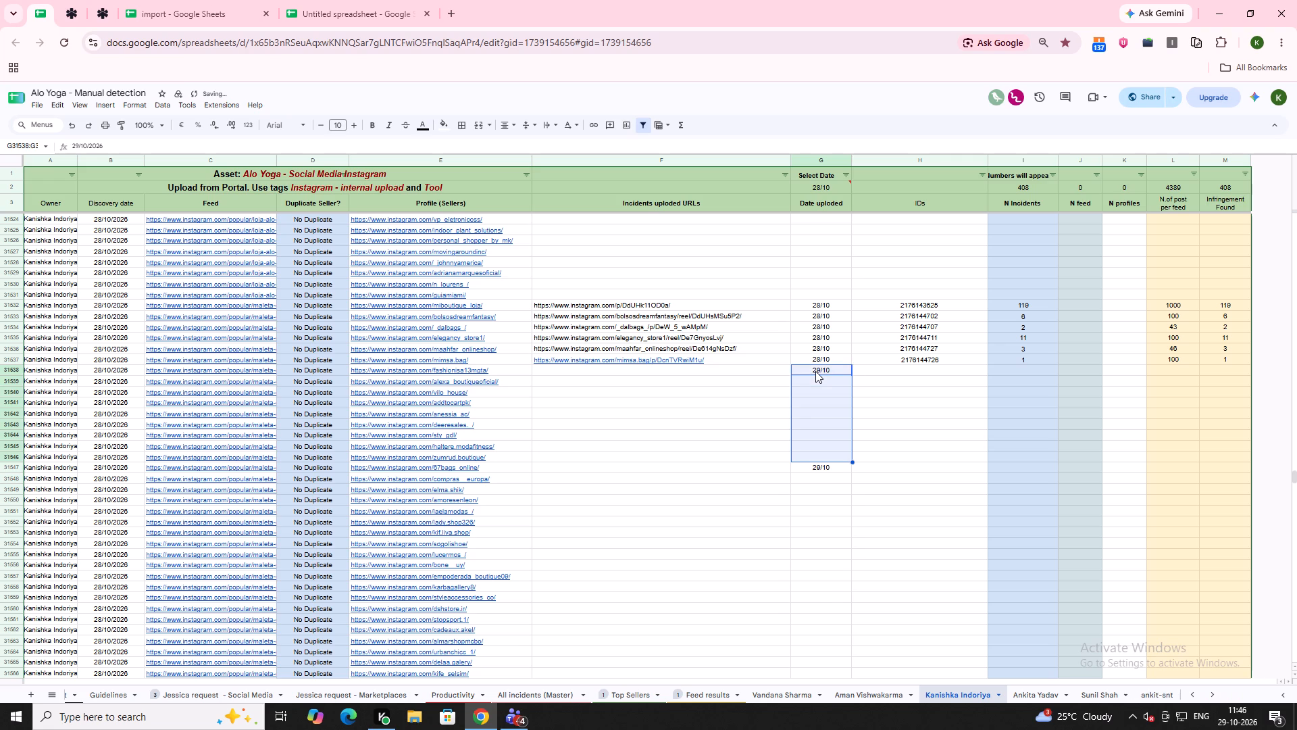
key(ctrl+d)
click(803, 463)
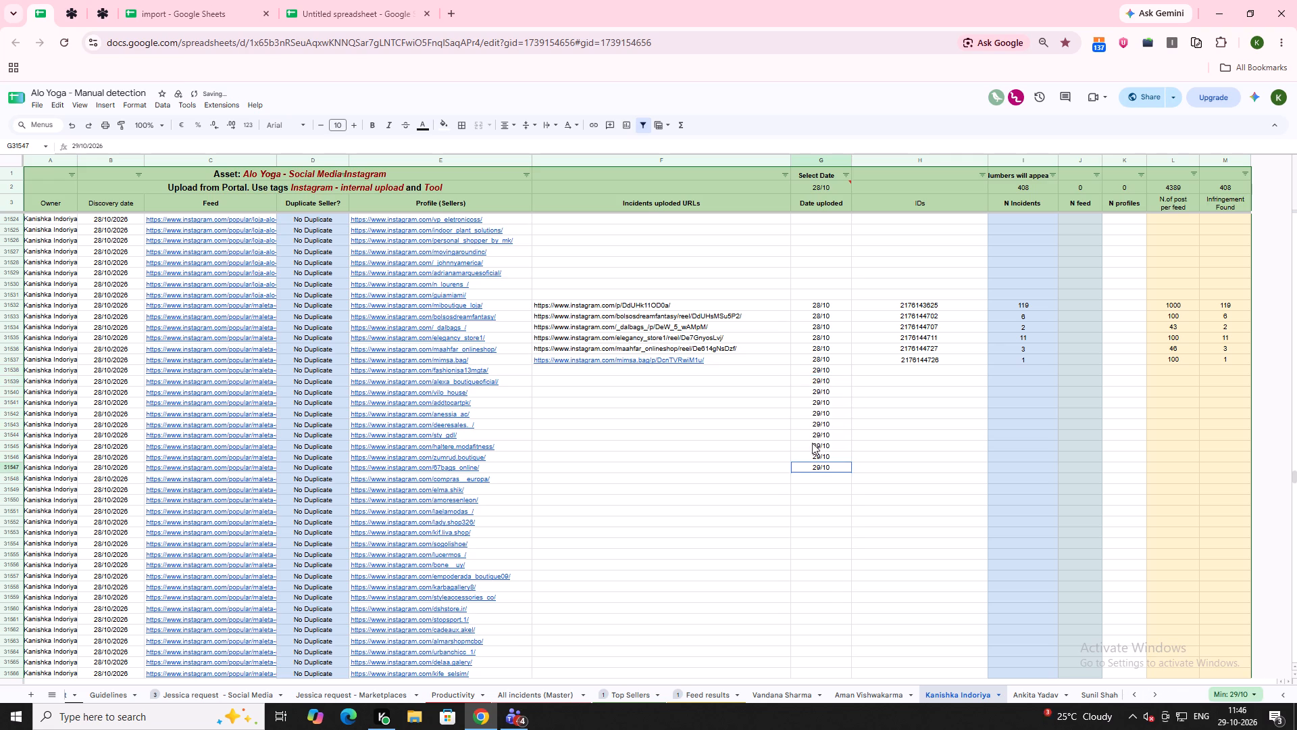
drag(811, 368, 831, 465)
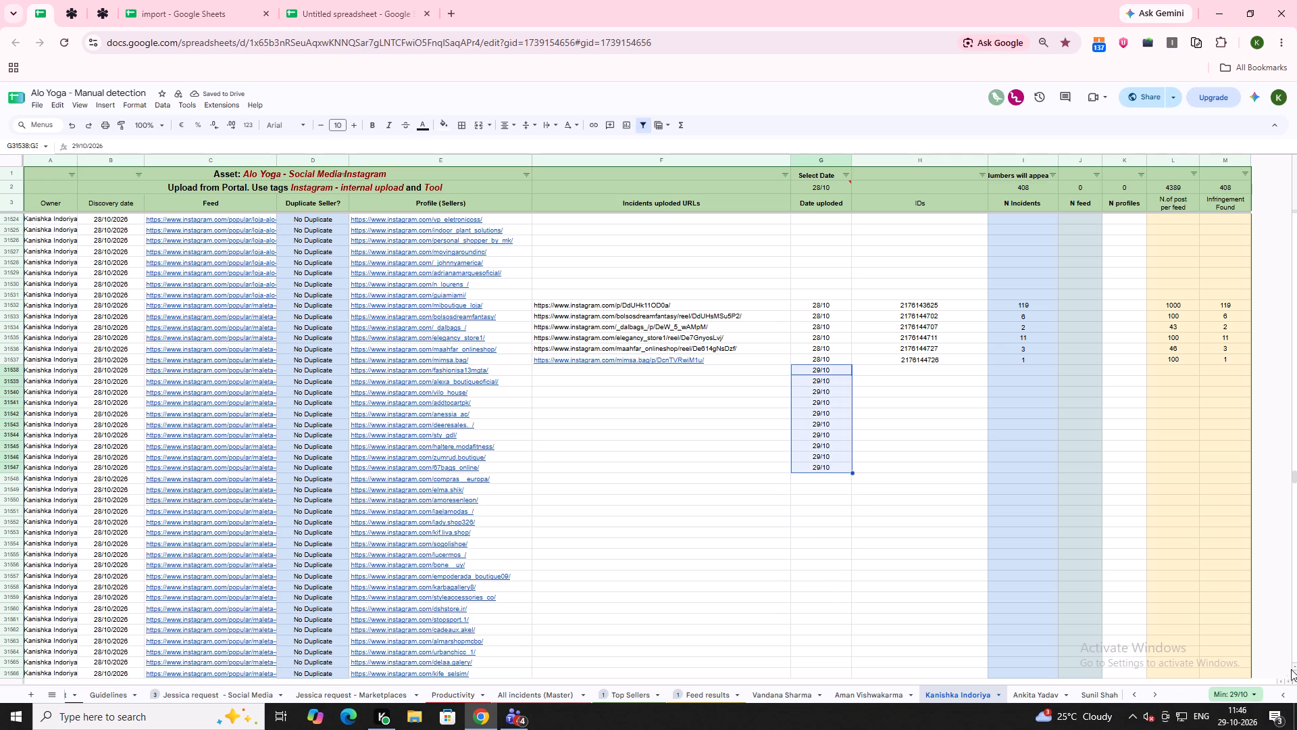
click(1223, 698)
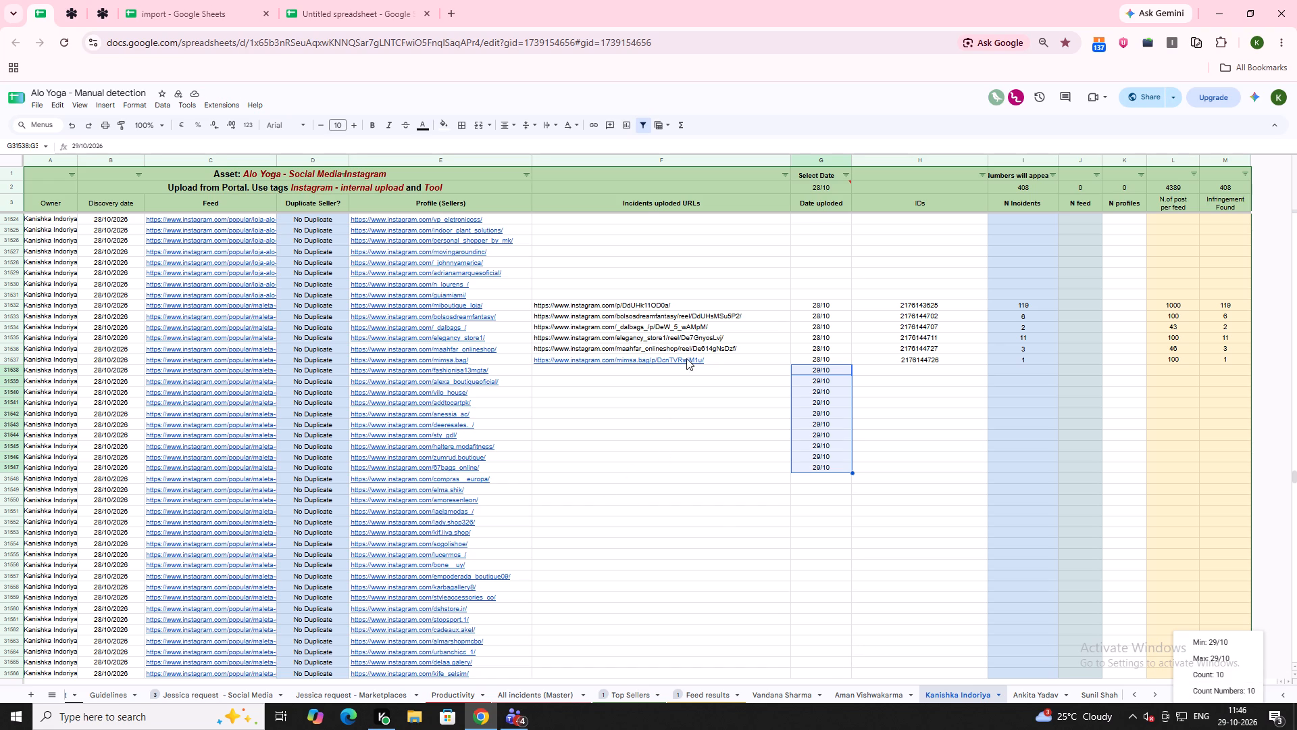
Copy the seller profile links from fashionisa13mgta through 67bags_online into the feeds list of the IG Detection pipeline extension.
drag(510, 374, 522, 381)
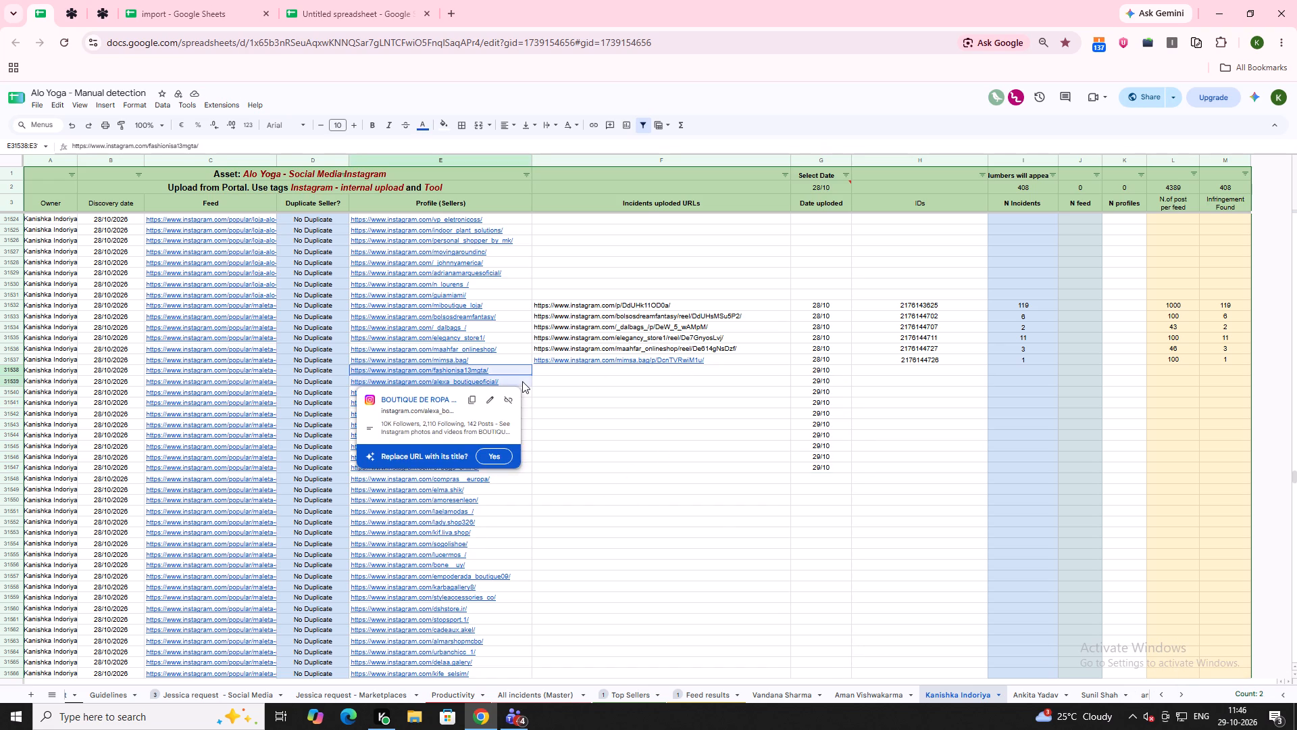
drag(522, 381, 530, 466)
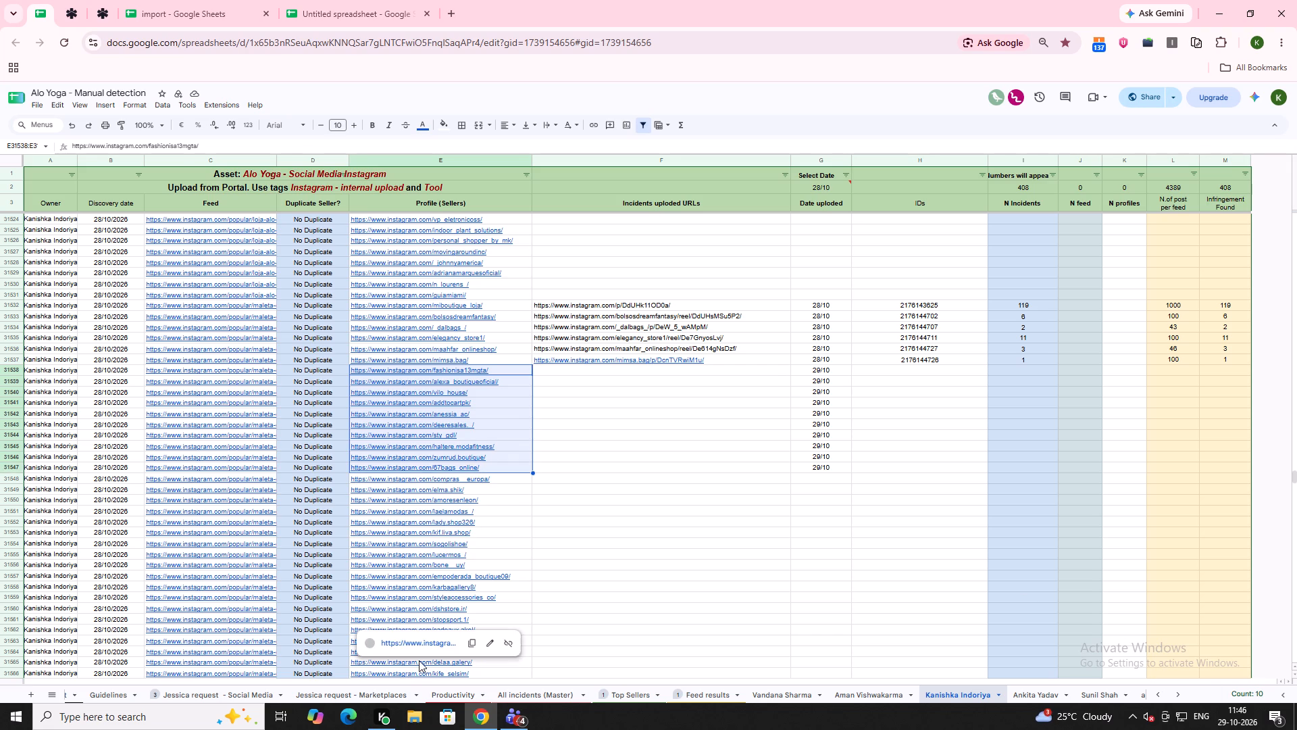
key(ctrl+c)
key(ctrl+c)
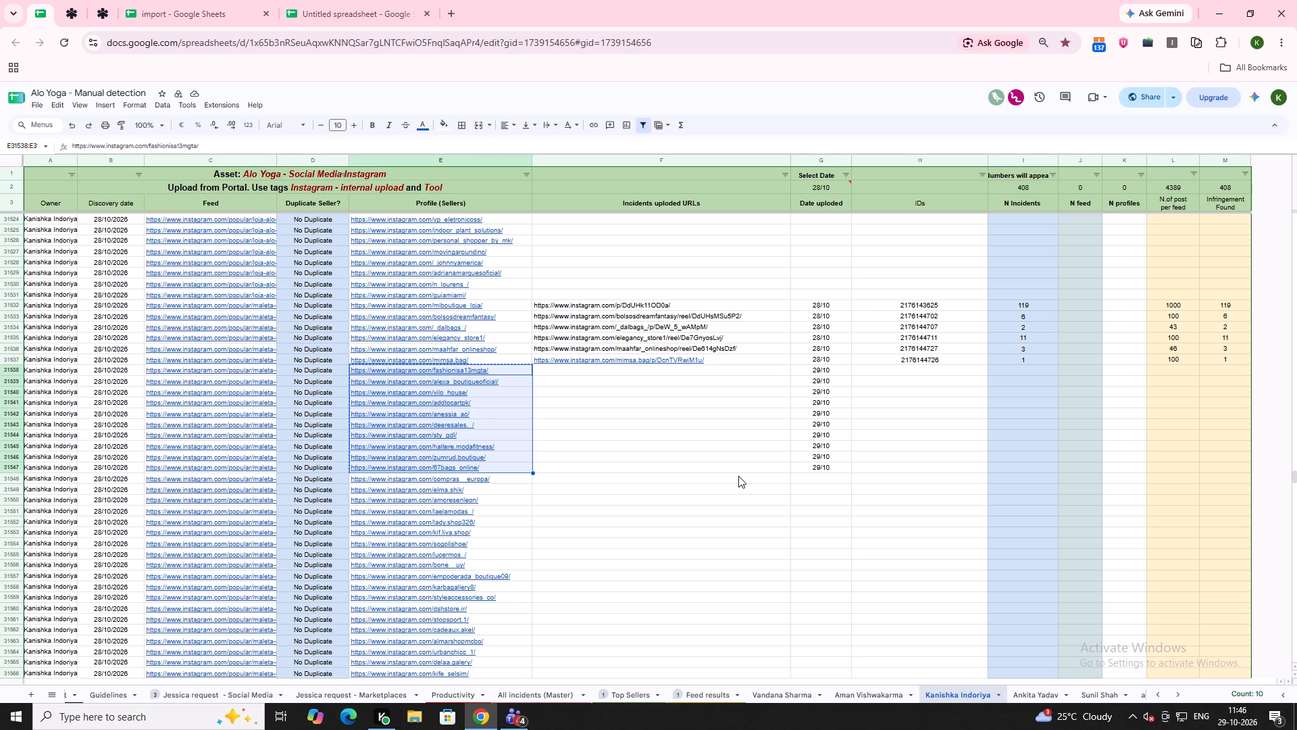
key(ctrl+t)
click(1167, 49)
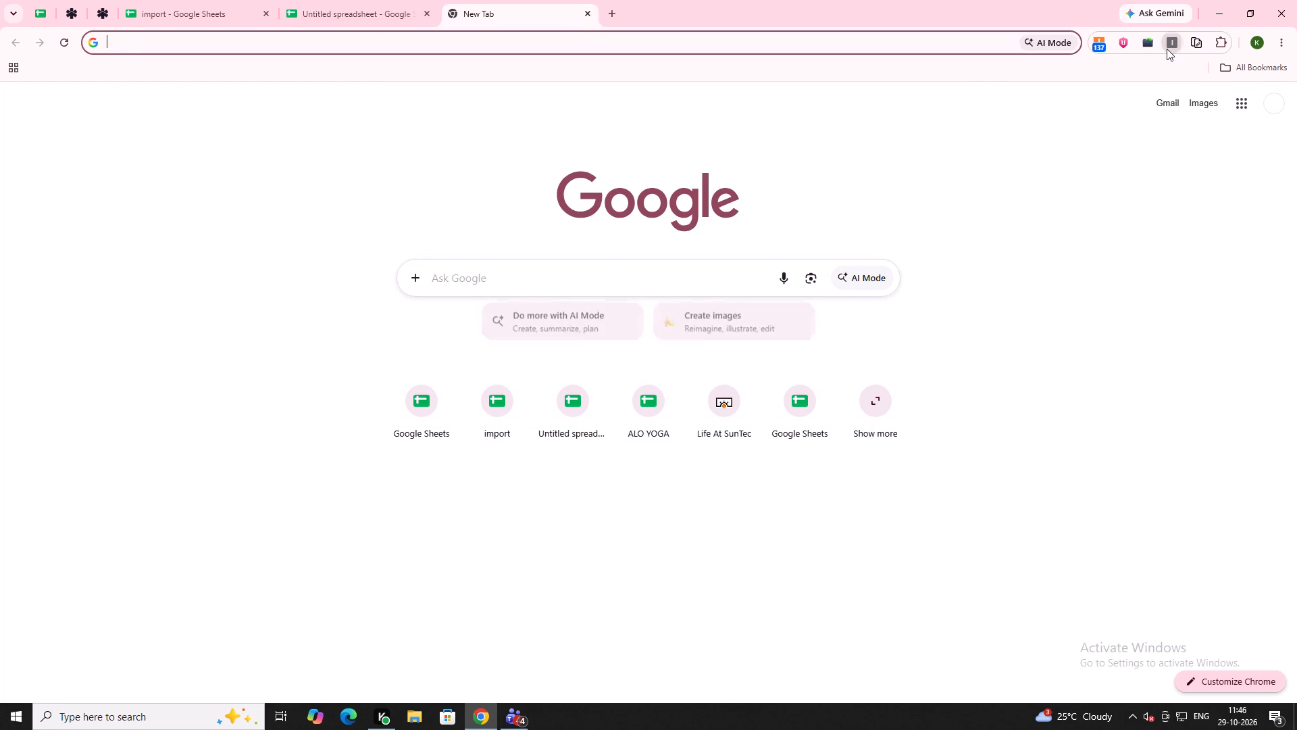
click(1147, 218)
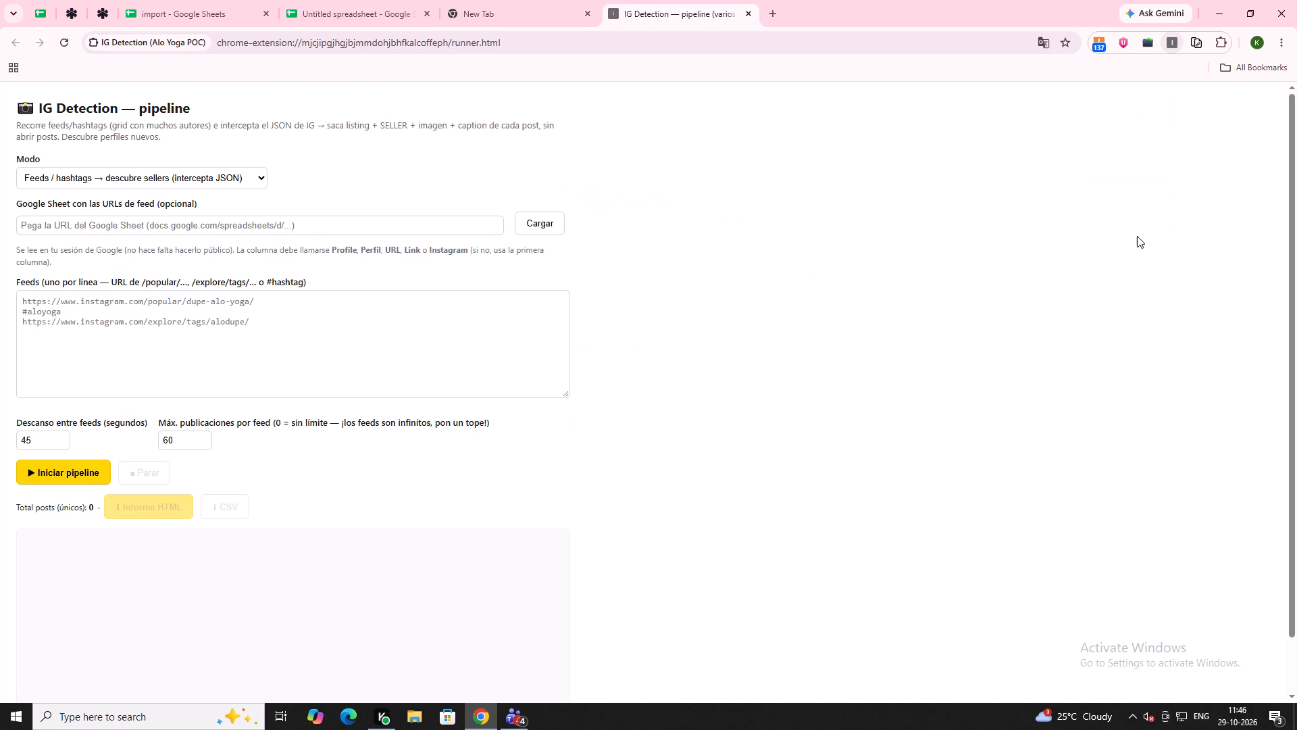
click(432, 271)
click(422, 326)
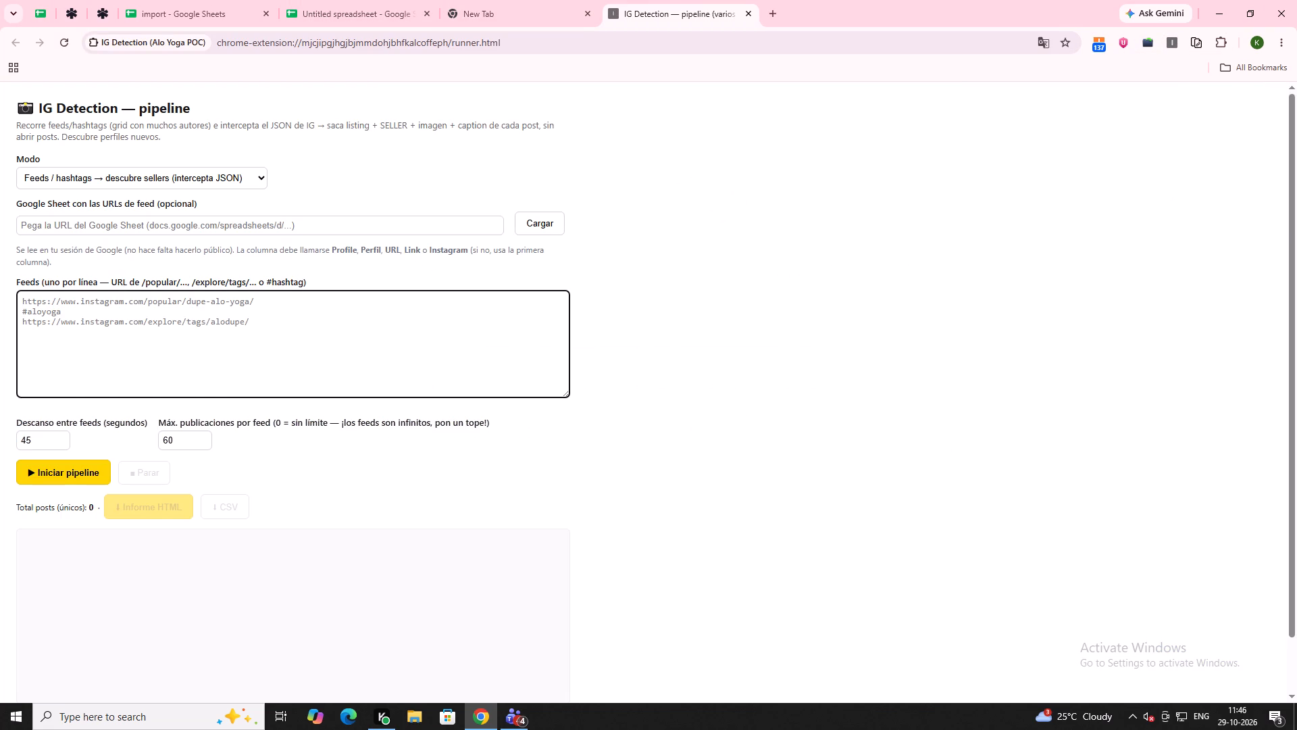
key(ctrl+v)
Run the pipeline in Perfiles mode with a 10-second rest between profiles and at most 100 posts per profile, and close the empty browser tab.
click(172, 171)
click(161, 215)
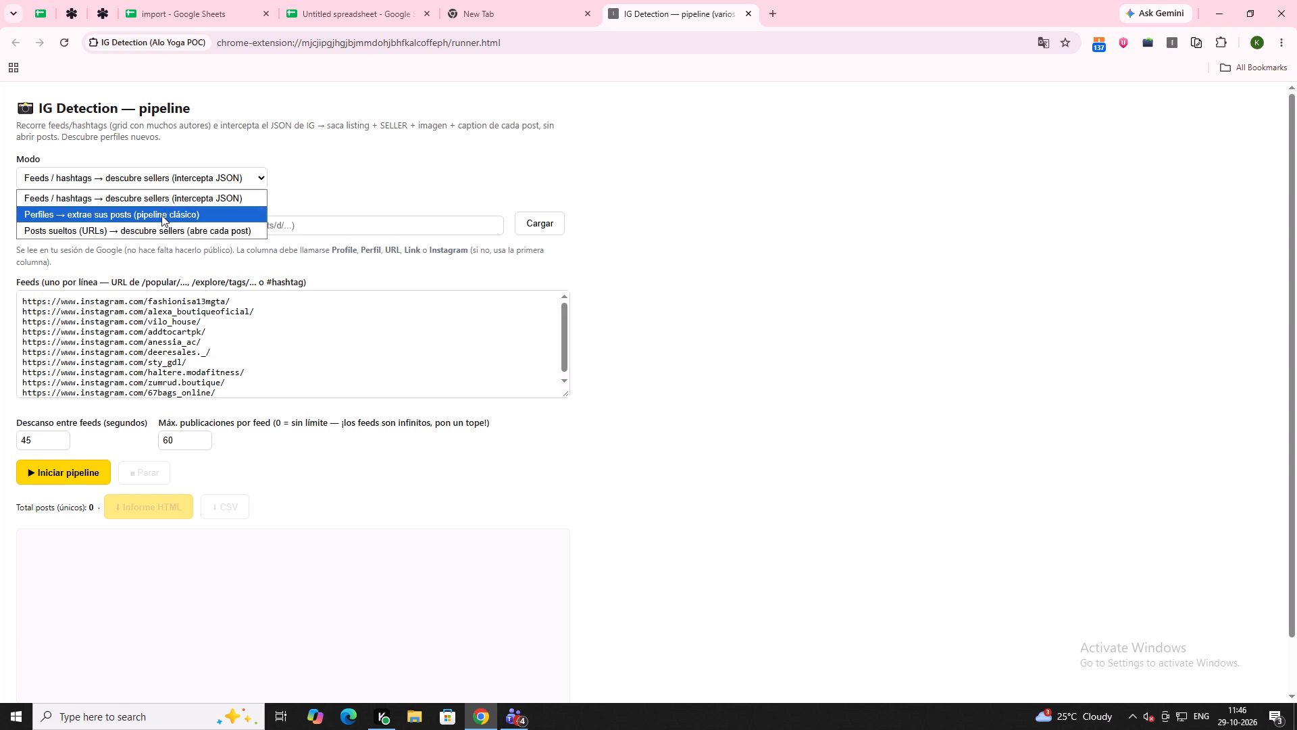
drag(36, 425, 9, 427)
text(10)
drag(188, 426, 162, 426)
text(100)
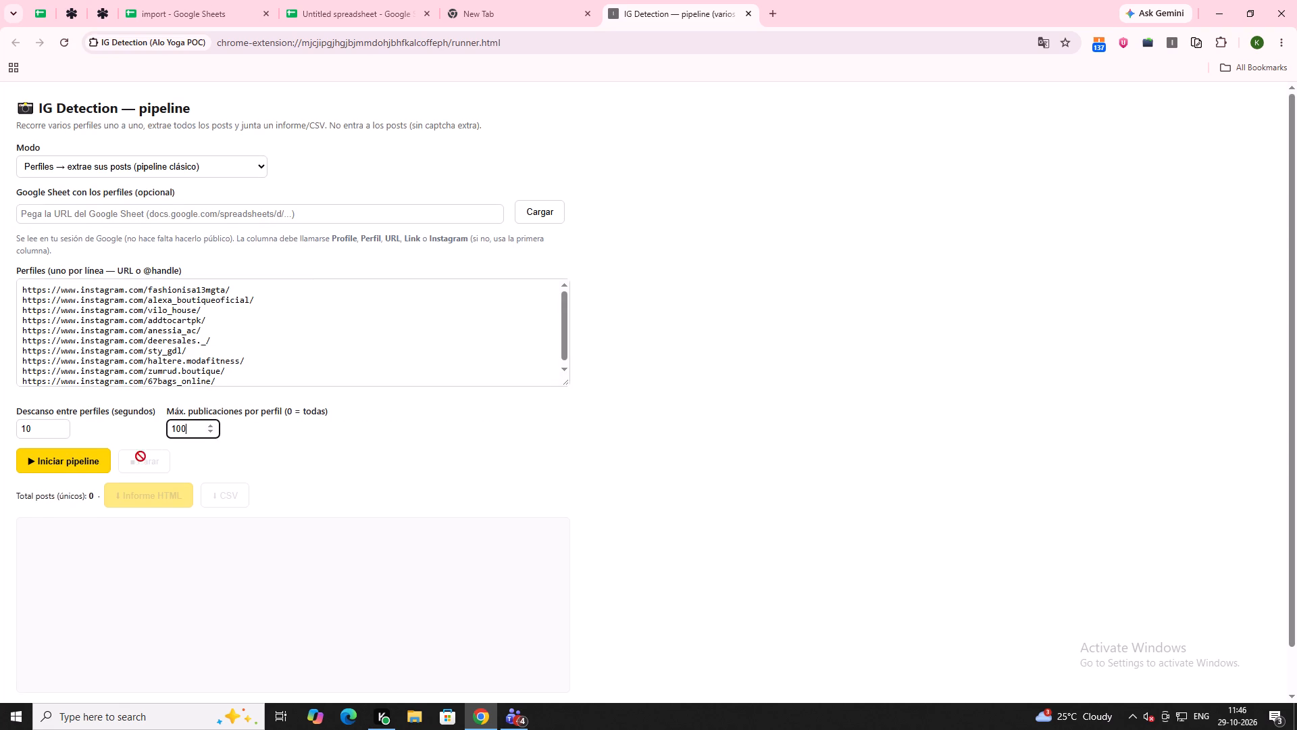
click(99, 460)
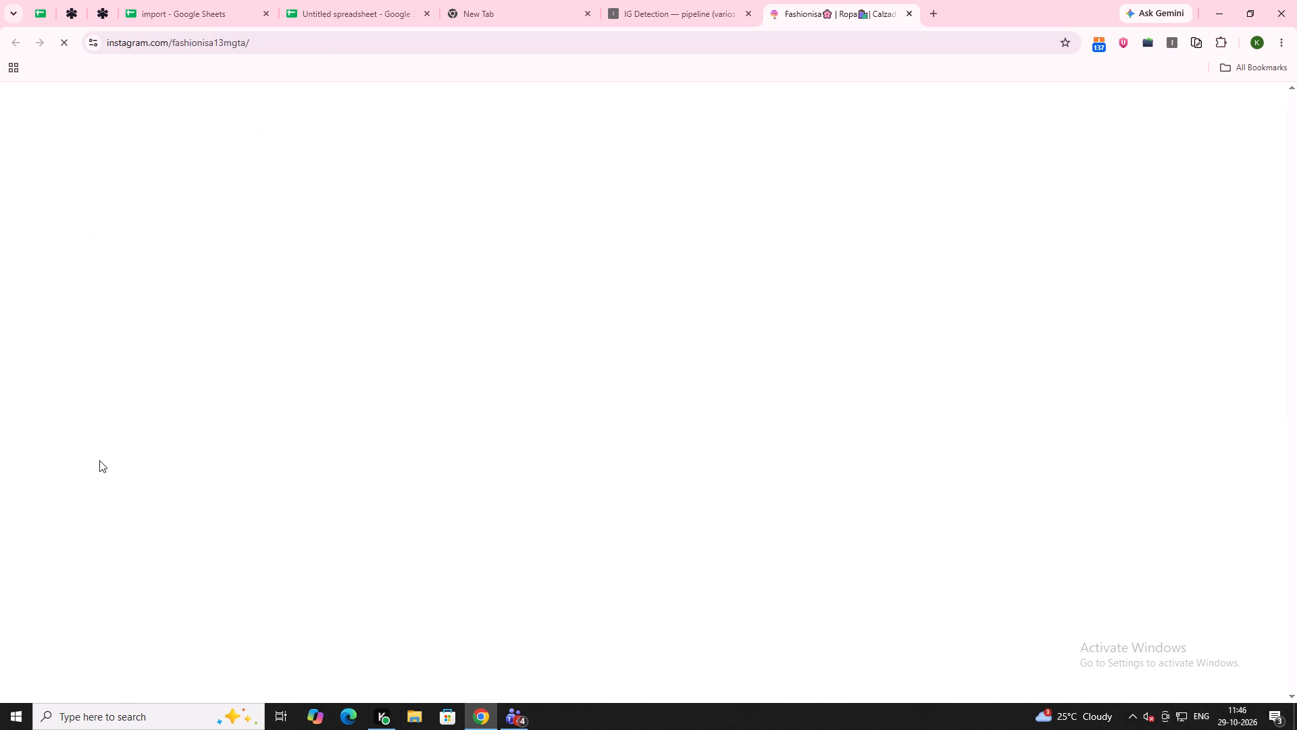
click(587, 12)
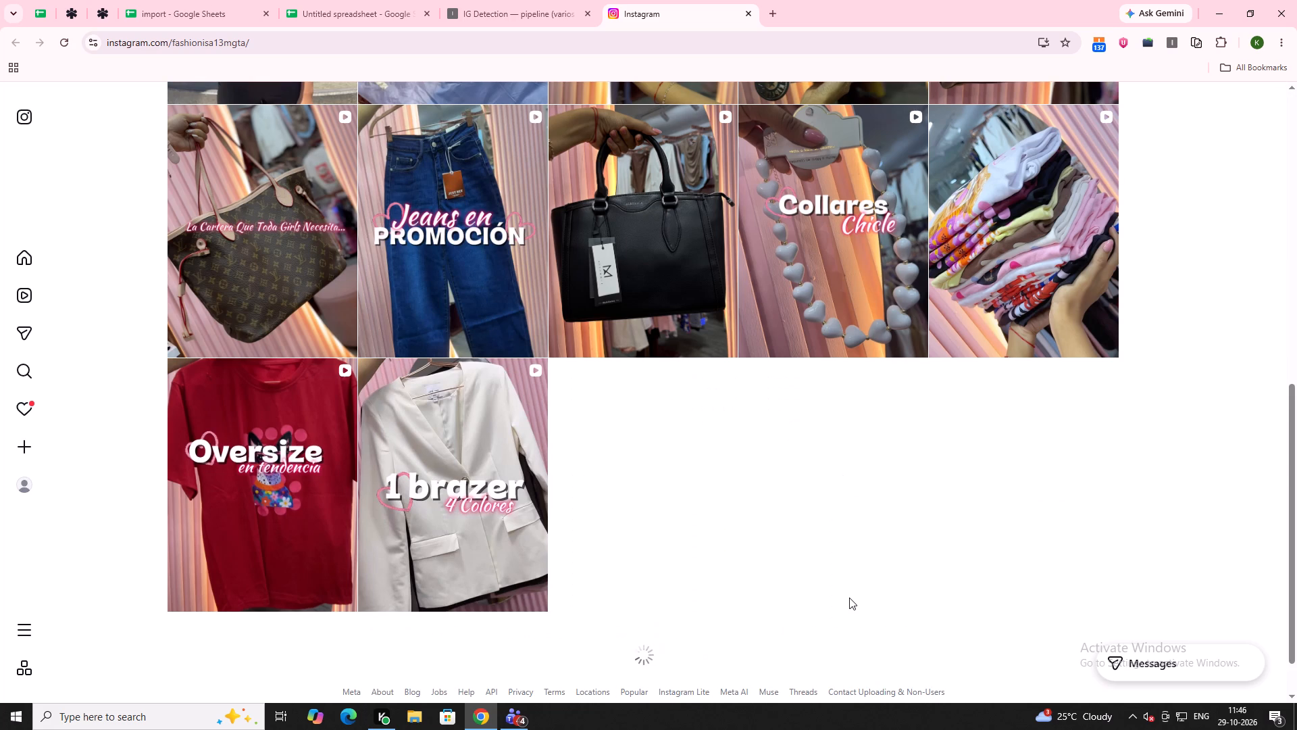
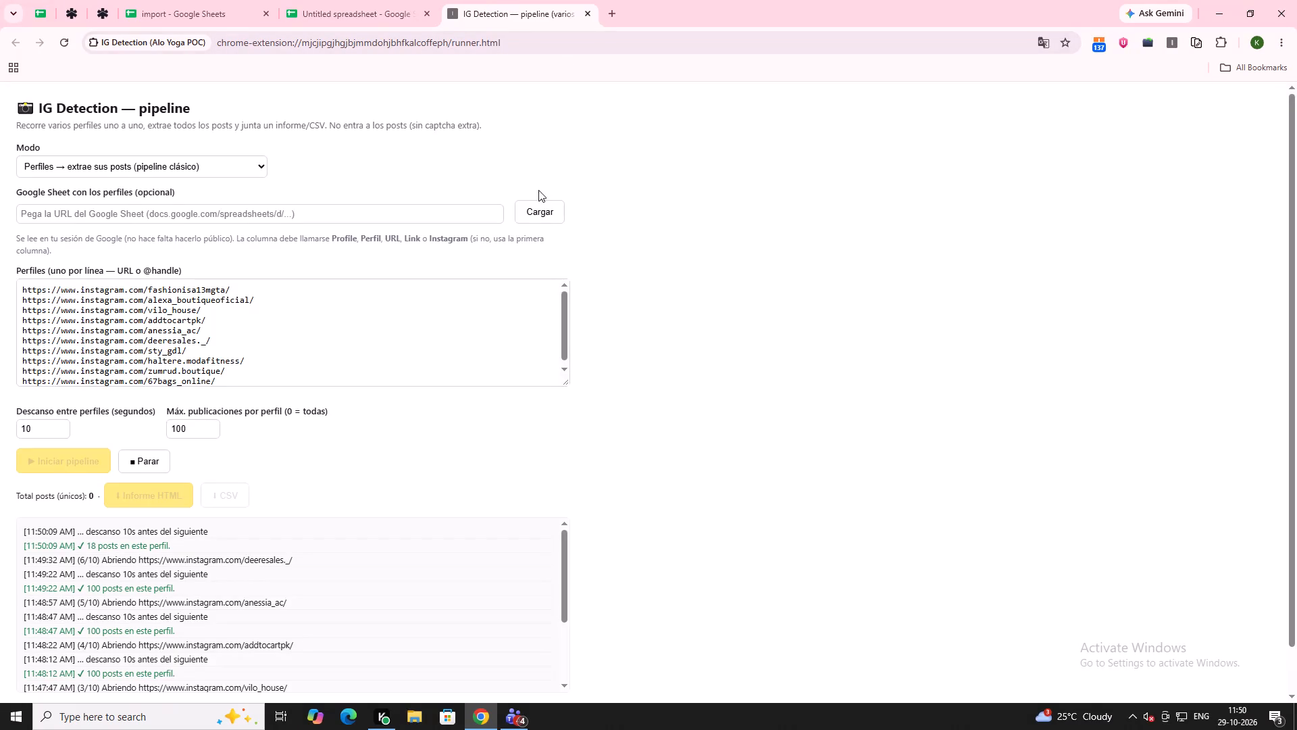
Check the IG Detection pipeline's run log back to its first entries to review the profiles processed so far.
scroll(266, 565, down, 4)
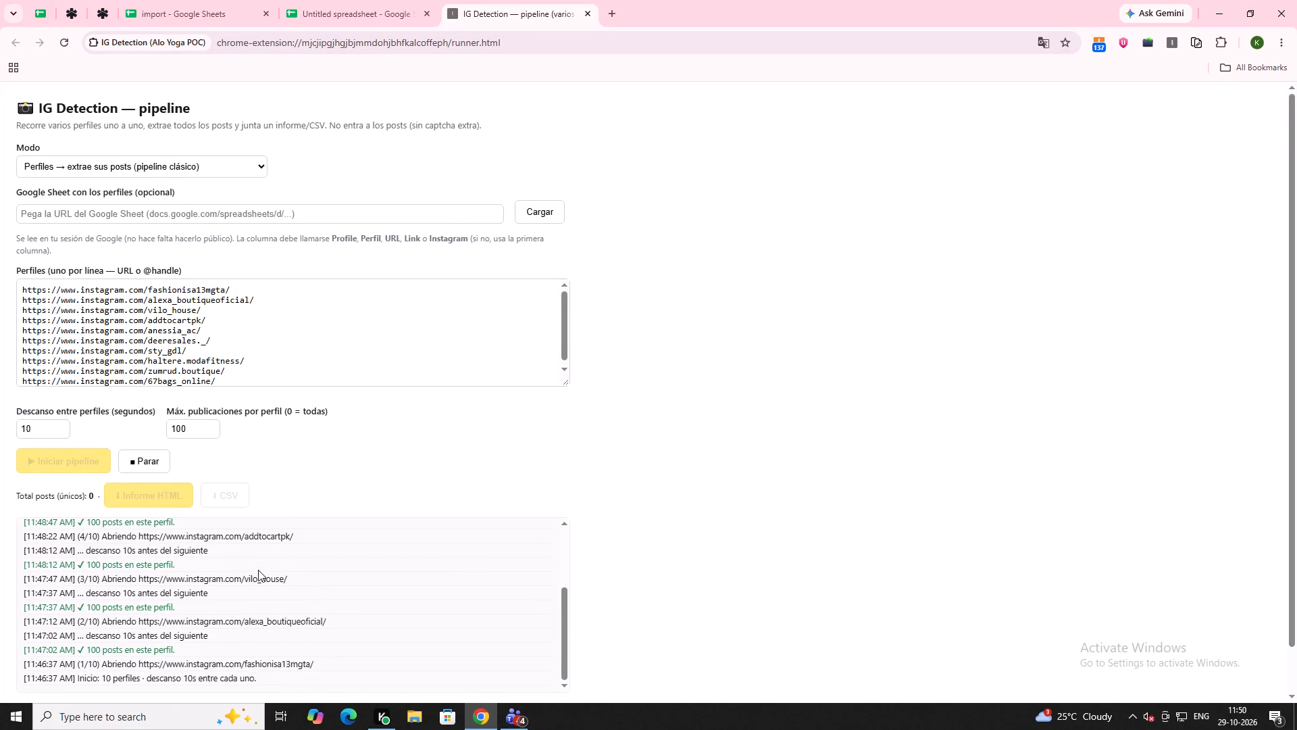
scroll(258, 570, down, 4)
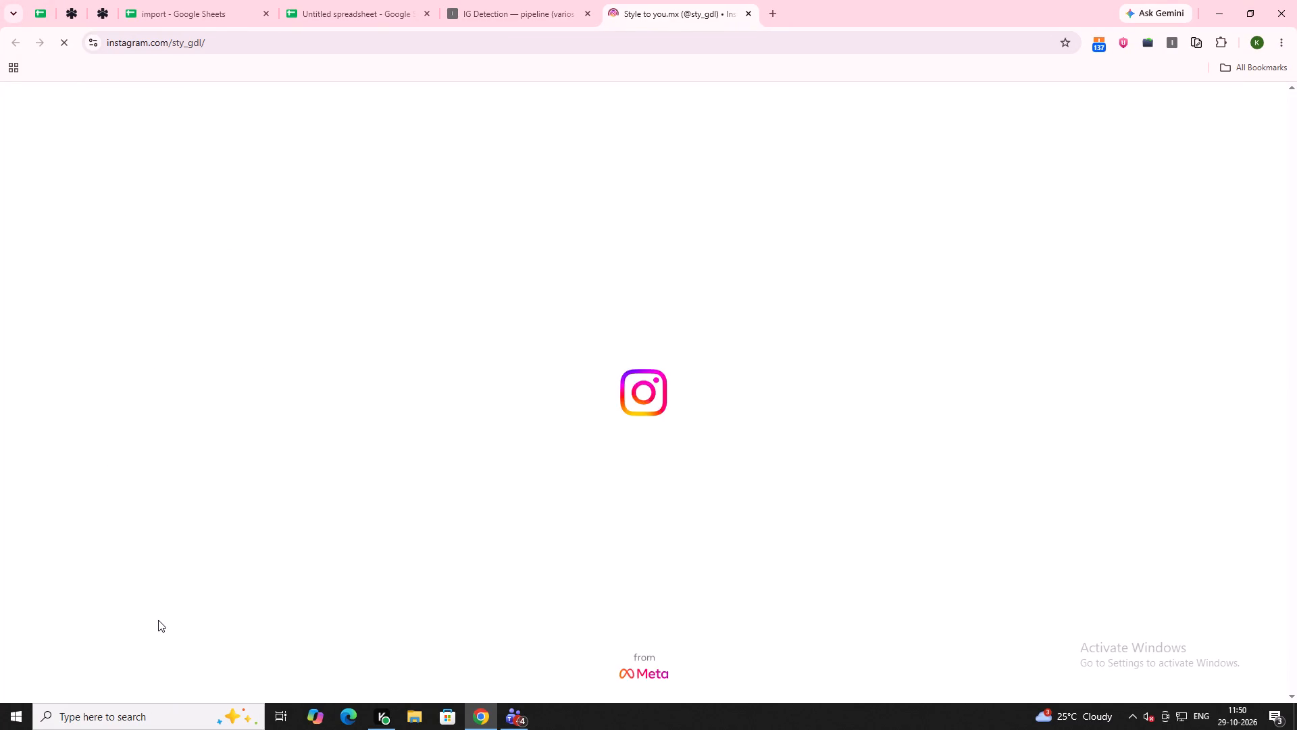
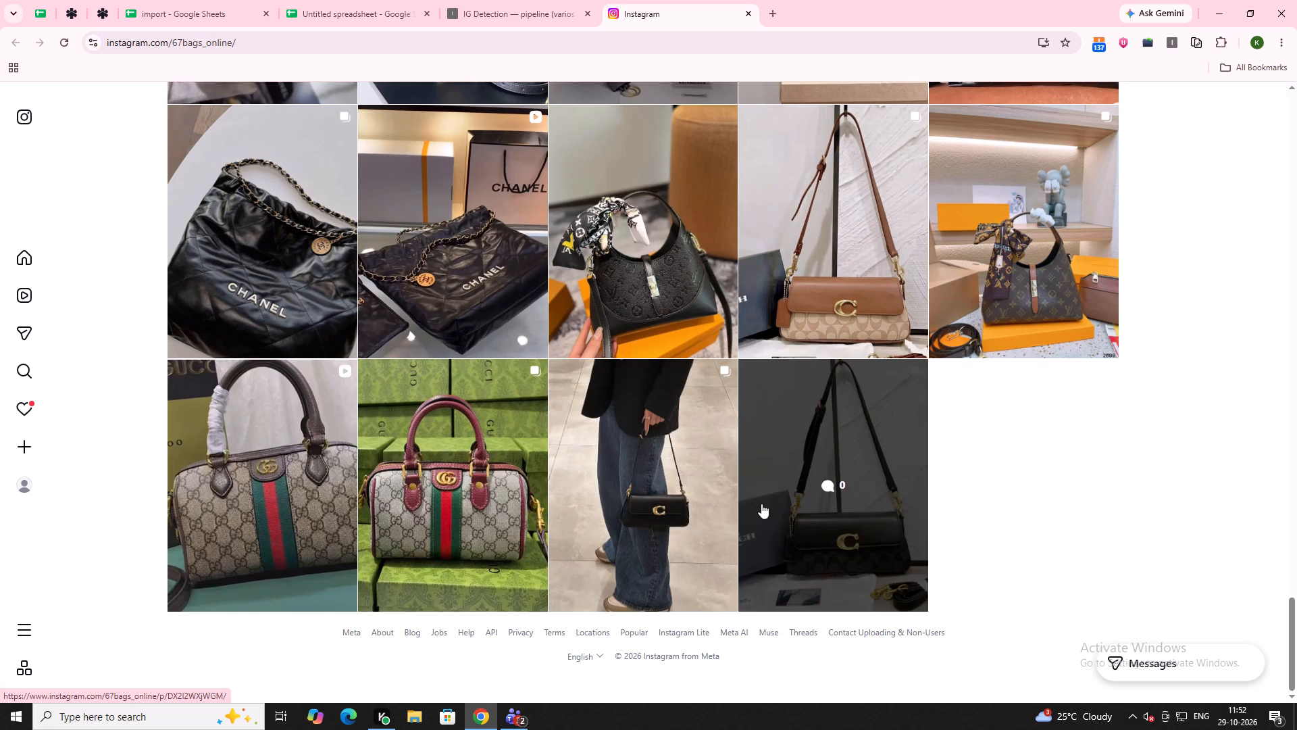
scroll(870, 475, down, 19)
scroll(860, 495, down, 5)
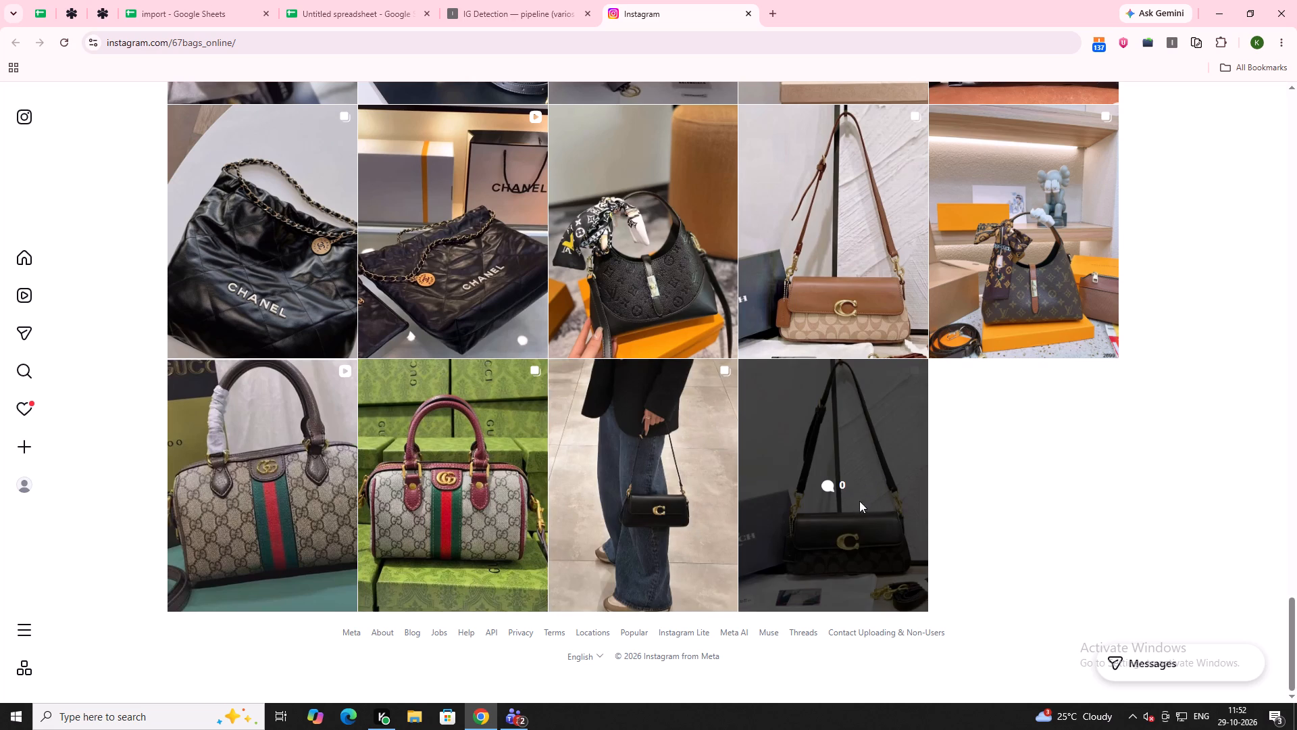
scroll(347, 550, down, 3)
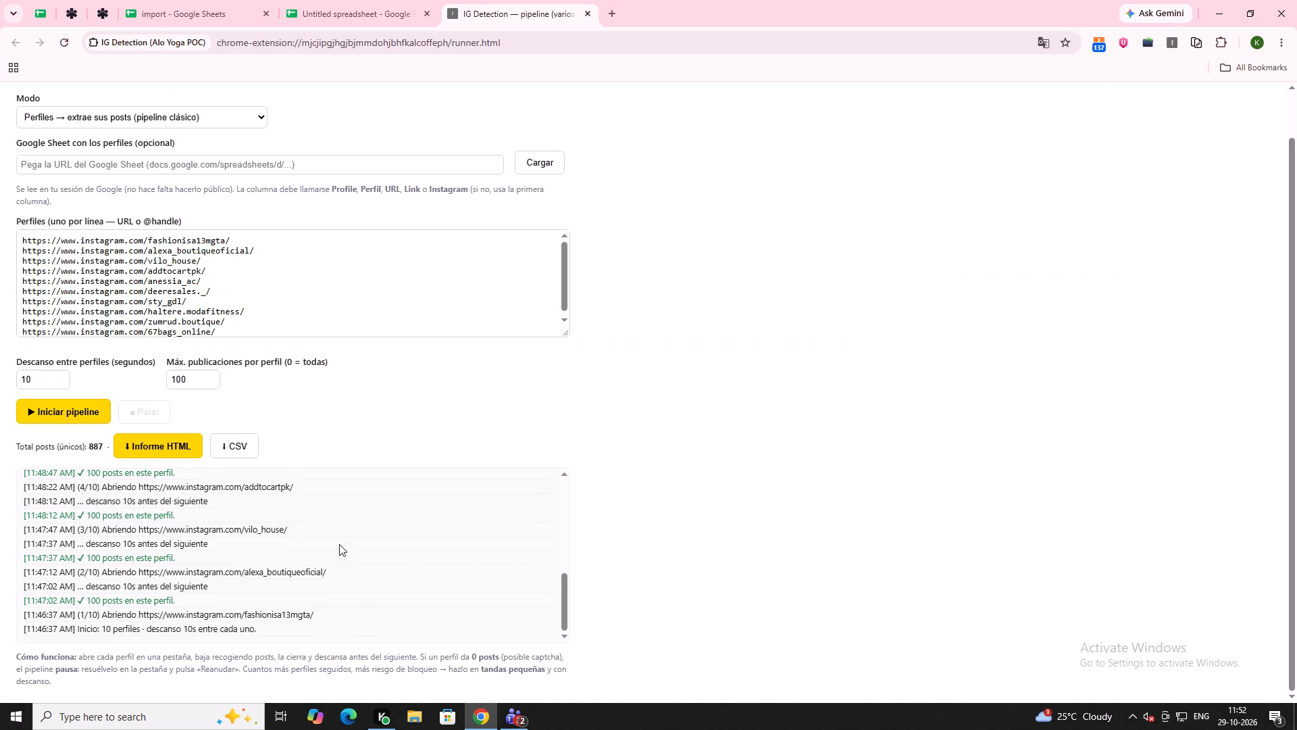
Download the extracted posts of the finished pipeline run as a CSV file.
scroll(337, 543, up, 7)
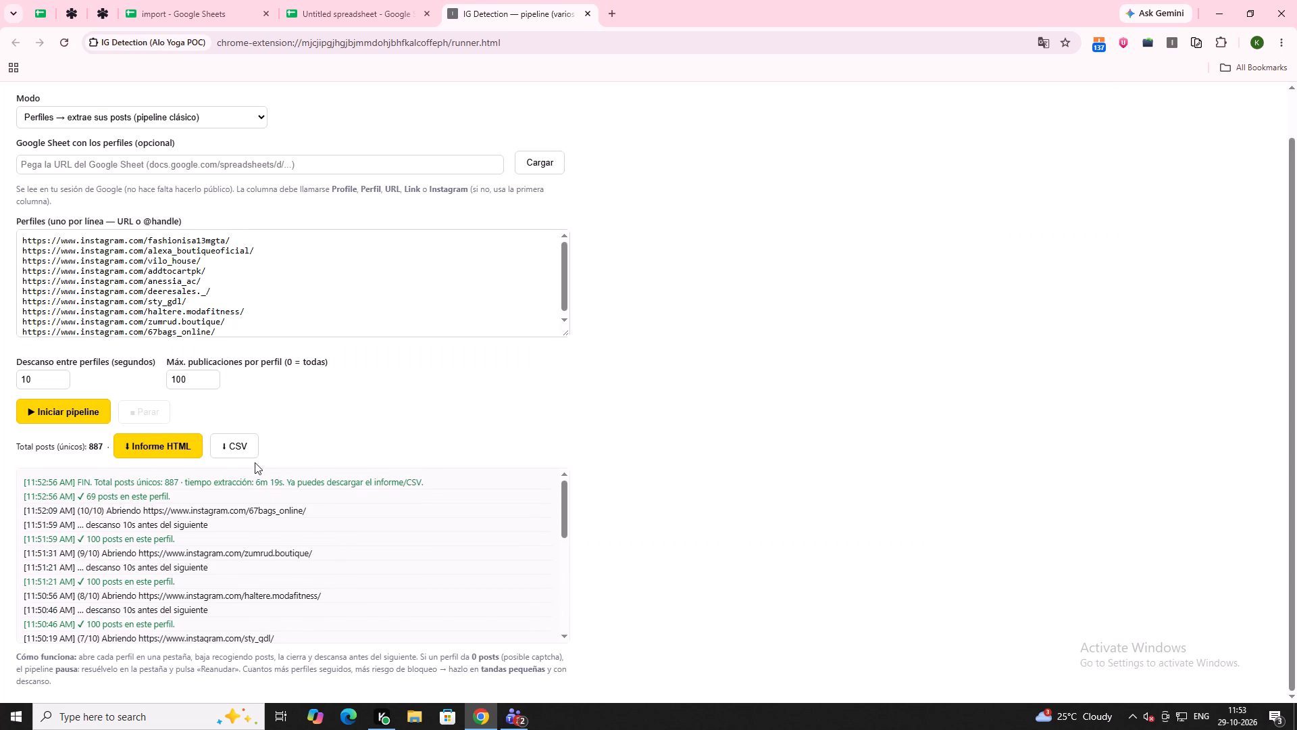
click(241, 444)
click(241, 444)
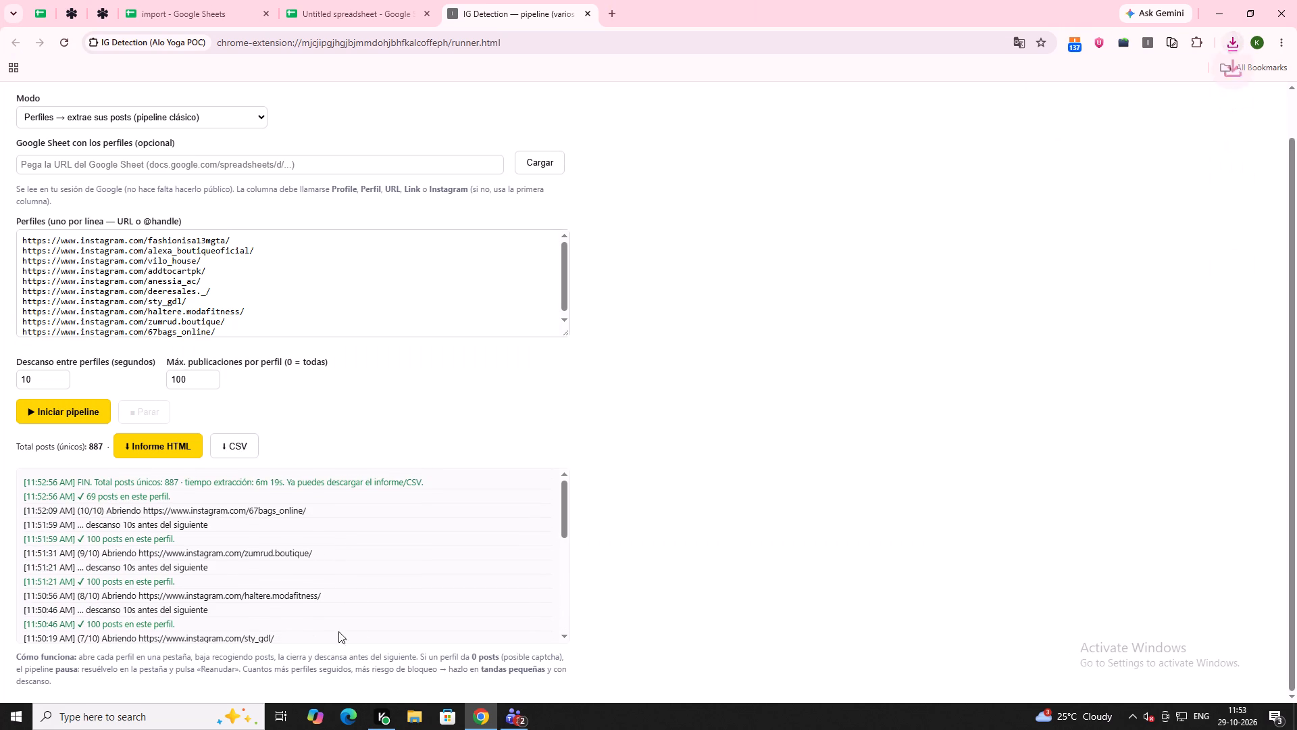
In File Explorer, run AloOCR from Downloads > AloYoga-IG-Tool > 2-AloOCR on the downloaded pipeline CSV and minimize its console window.
click(420, 712)
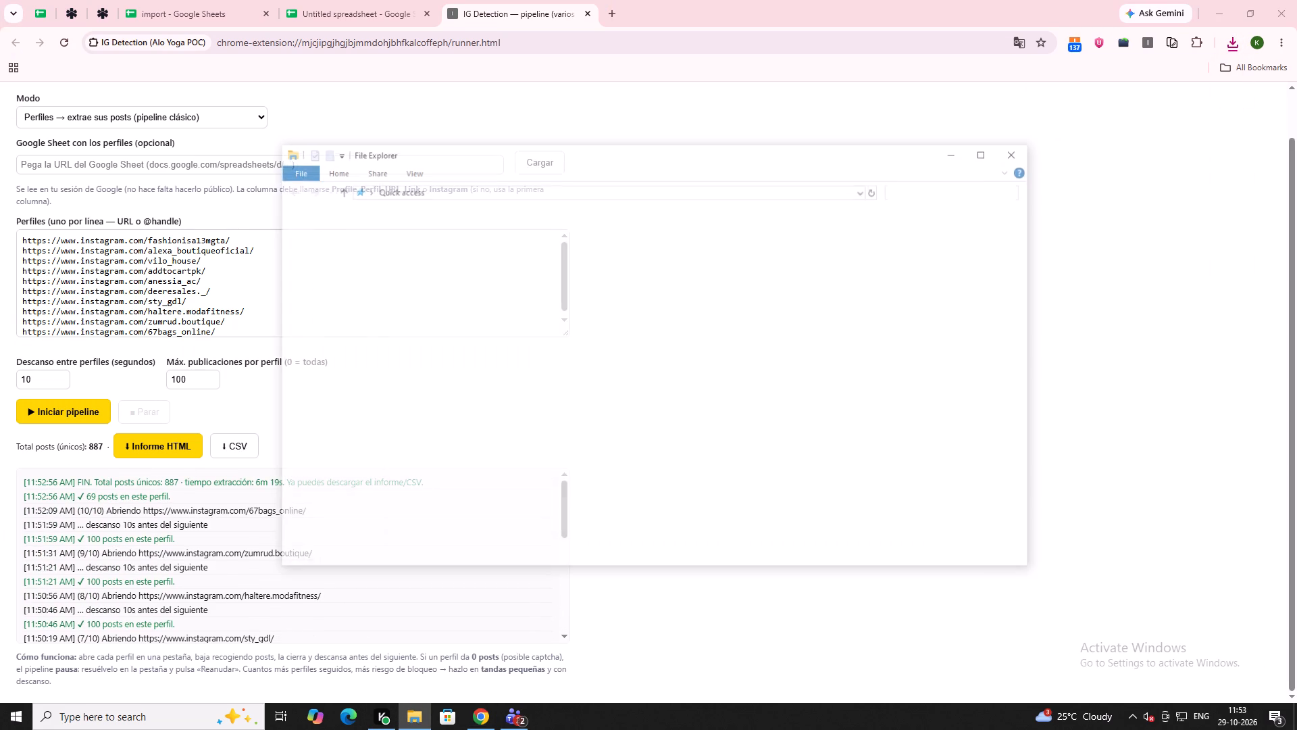
click(327, 245)
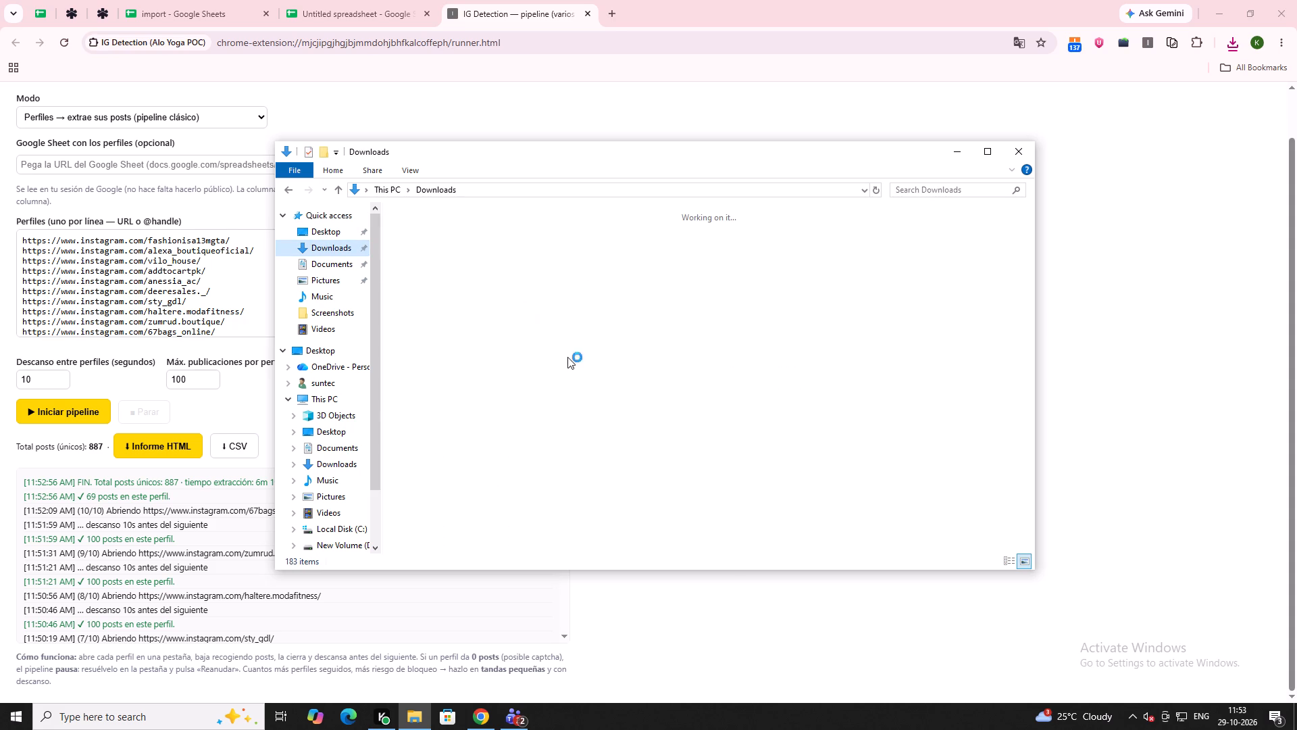
scroll(538, 386, down, 10)
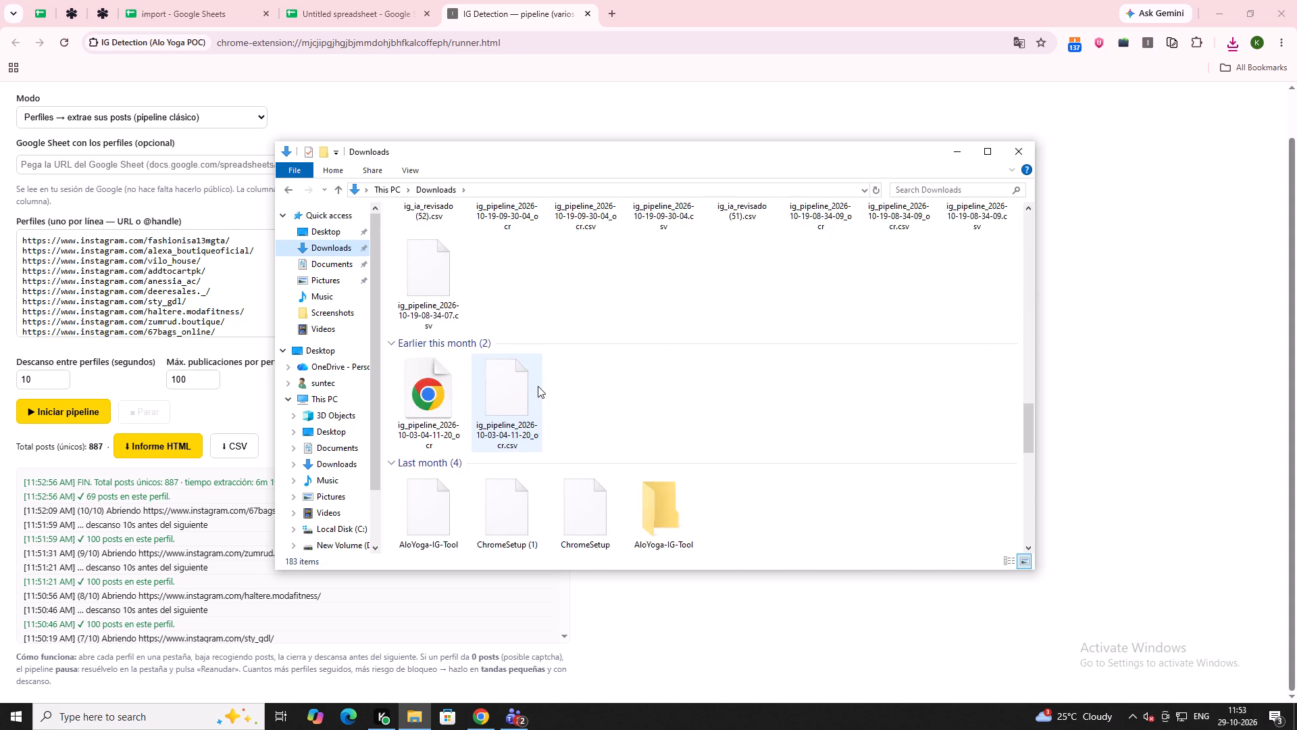
double_click(666, 312)
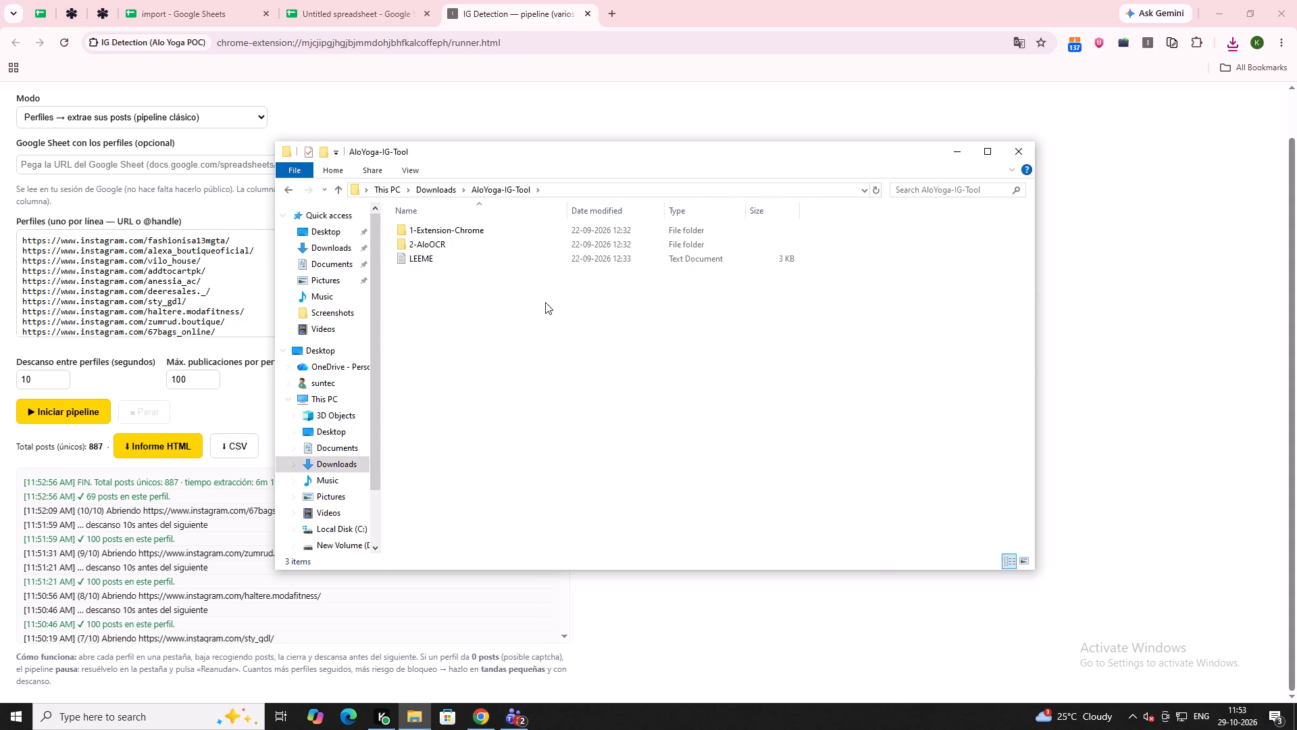
double_click(420, 248)
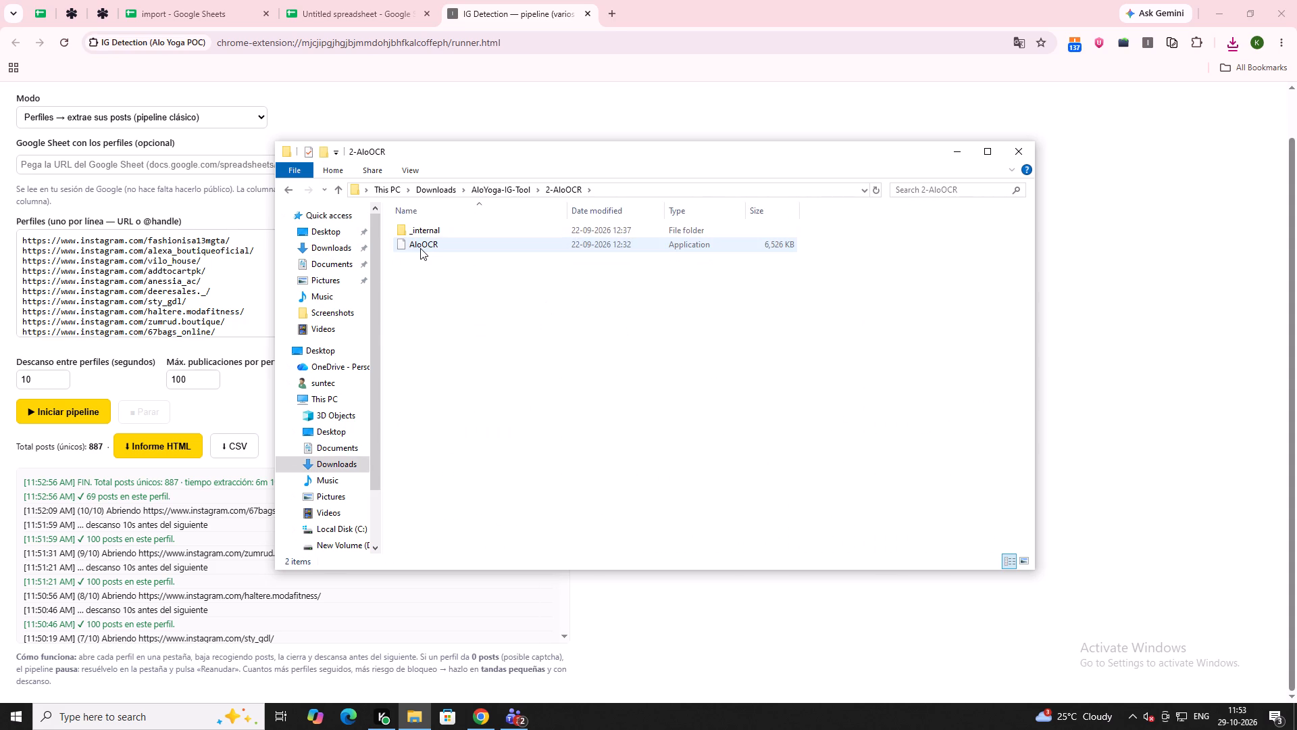
double_click(421, 247)
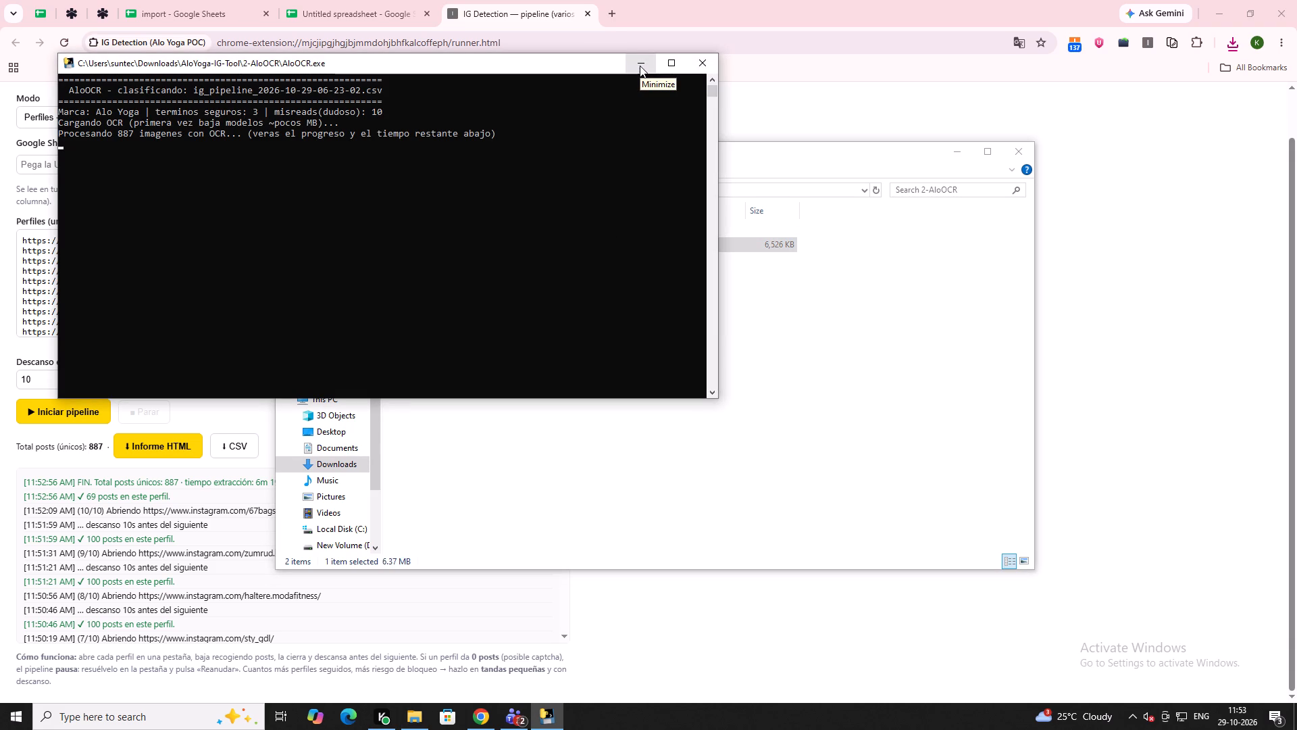
click(640, 66)
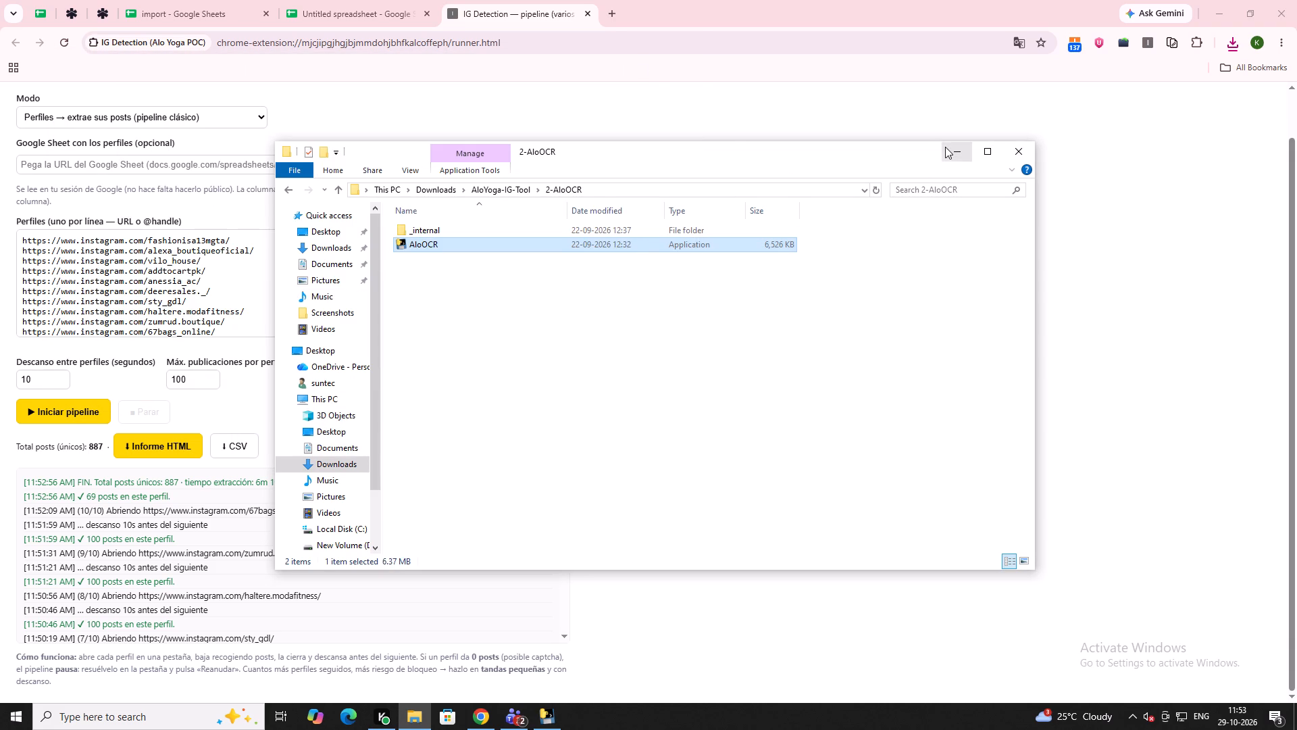
Minimize the 2-AloOCR folder window to return to the IG Detection pipeline page in Chrome.
click(945, 147)
scroll(655, 314, up, 1)
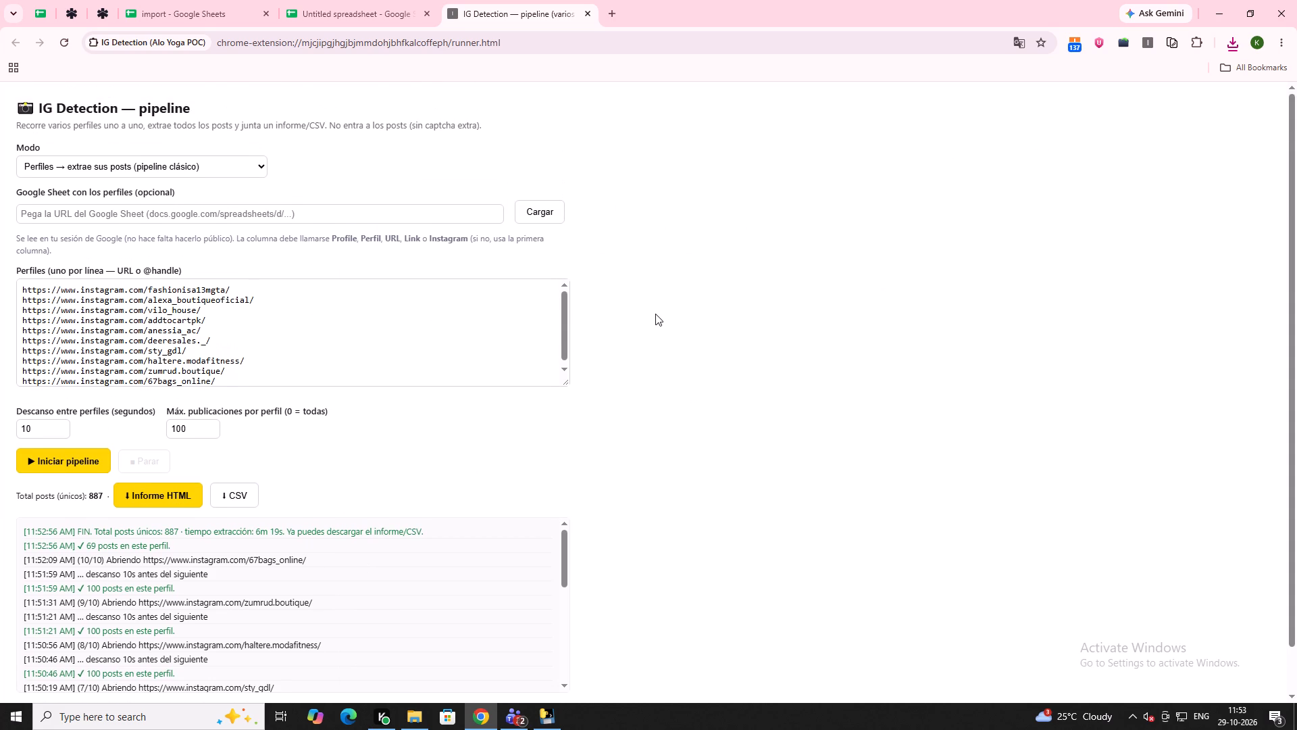
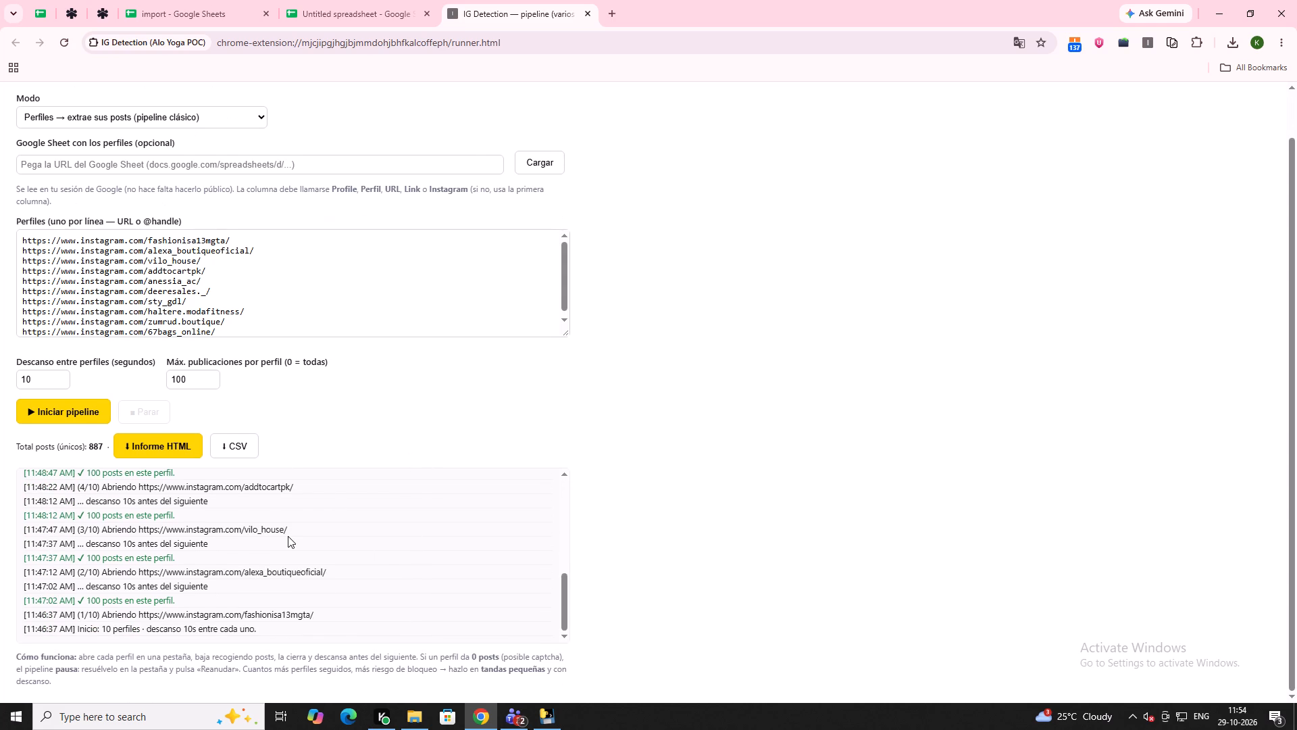
scroll(288, 536, down, 7)
scroll(105, 593, up, 2)
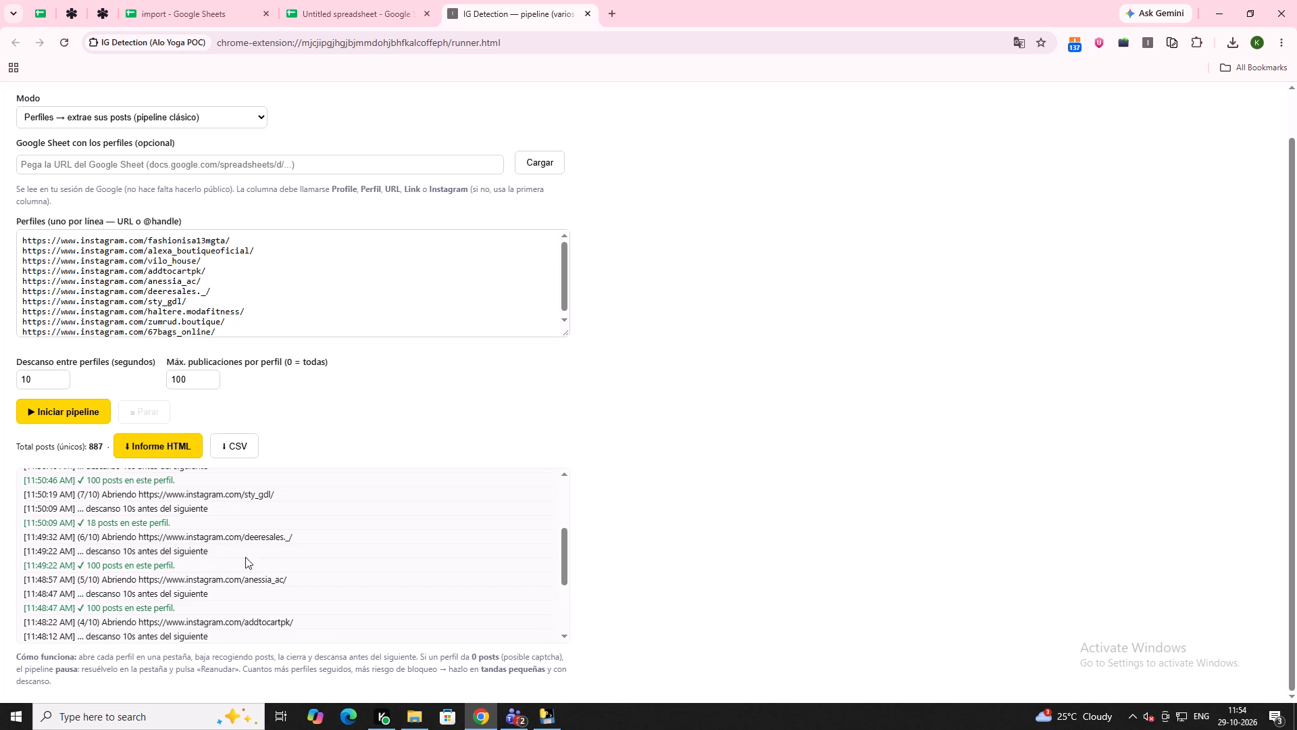
click(55, 0)
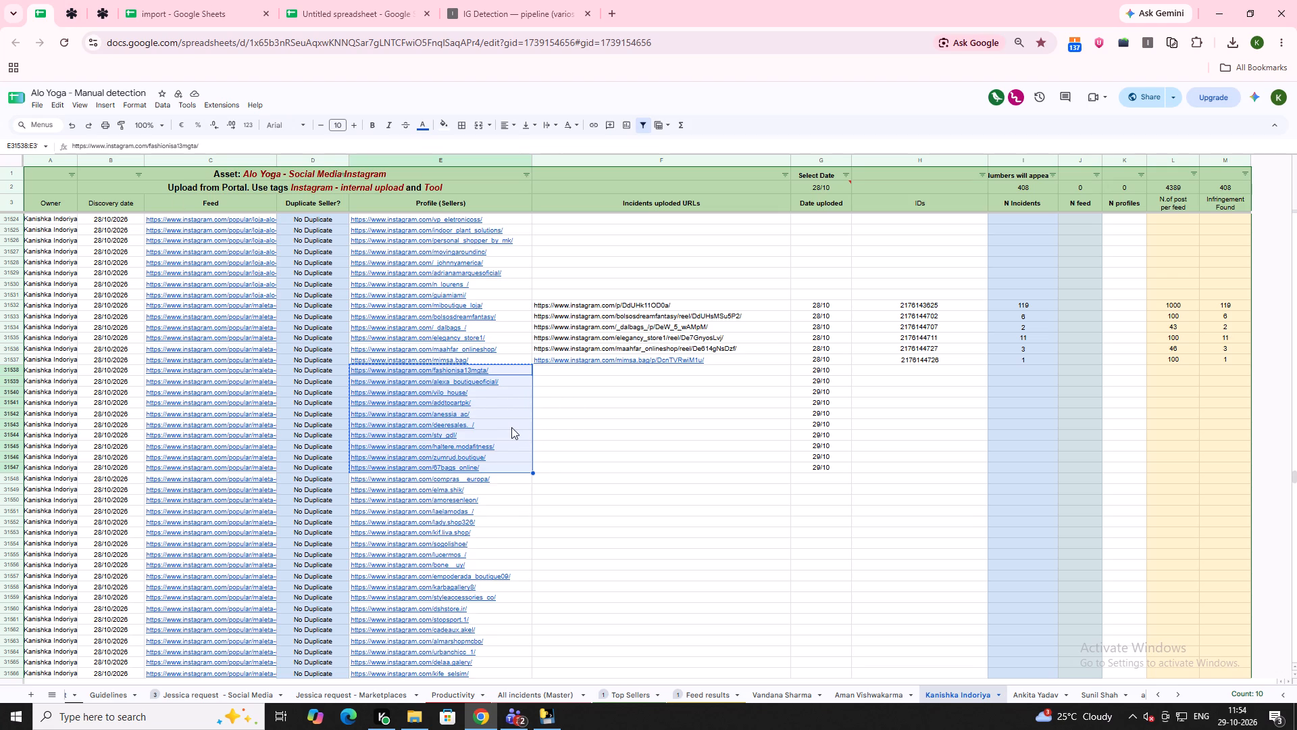
click(509, 427)
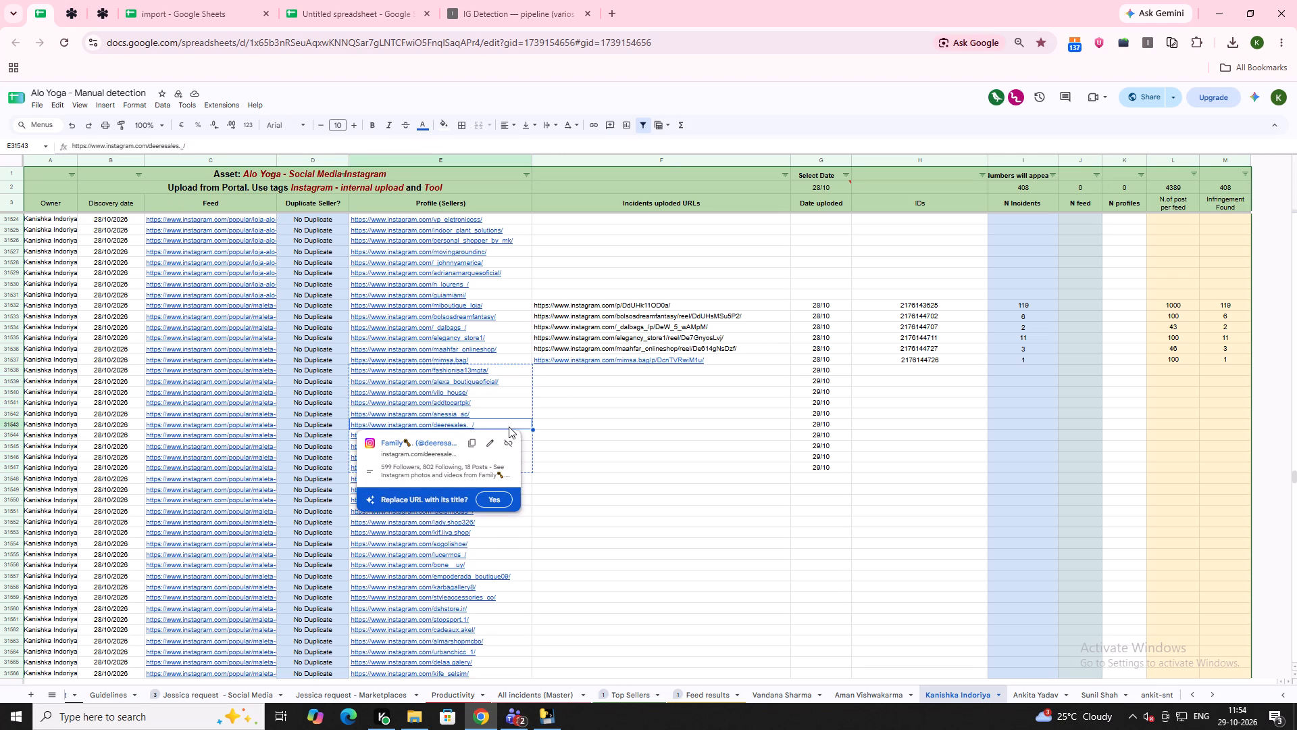
key(Right)
key(Right)
key(Right)
key(Right)
key(Right)
key(Right)
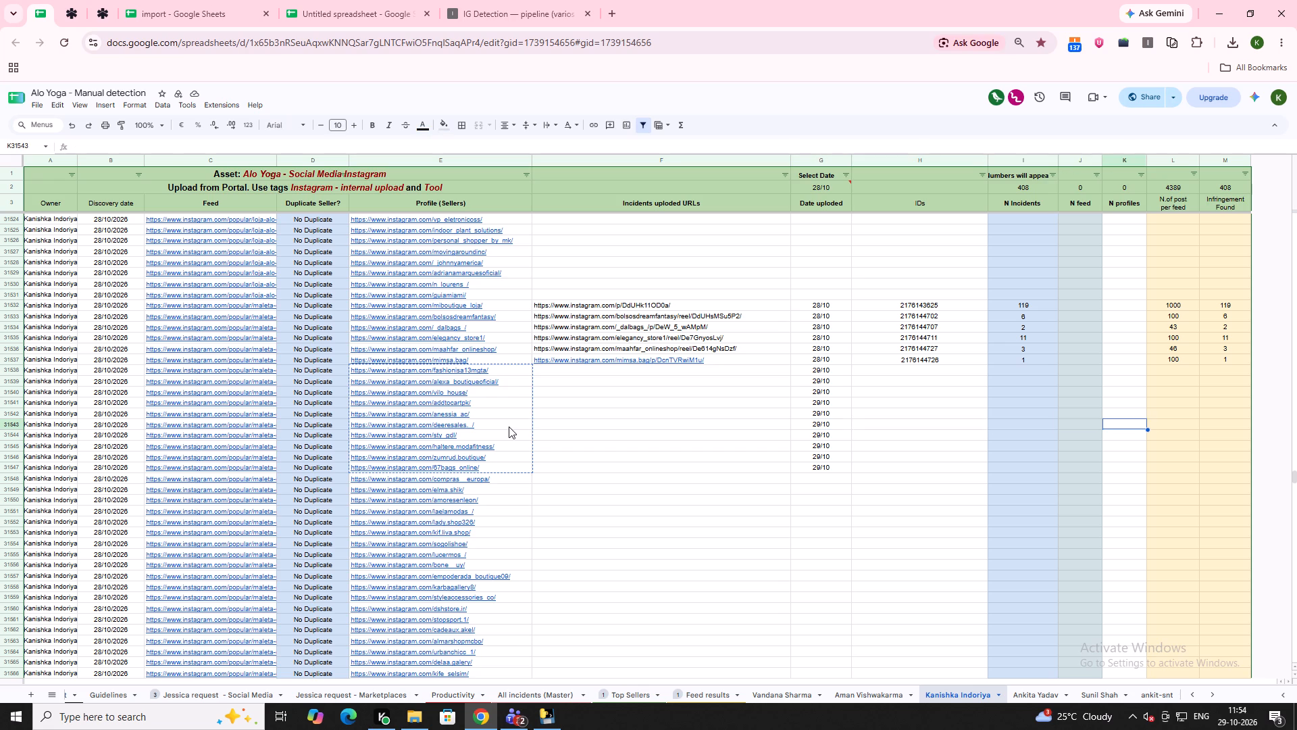
key(Right)
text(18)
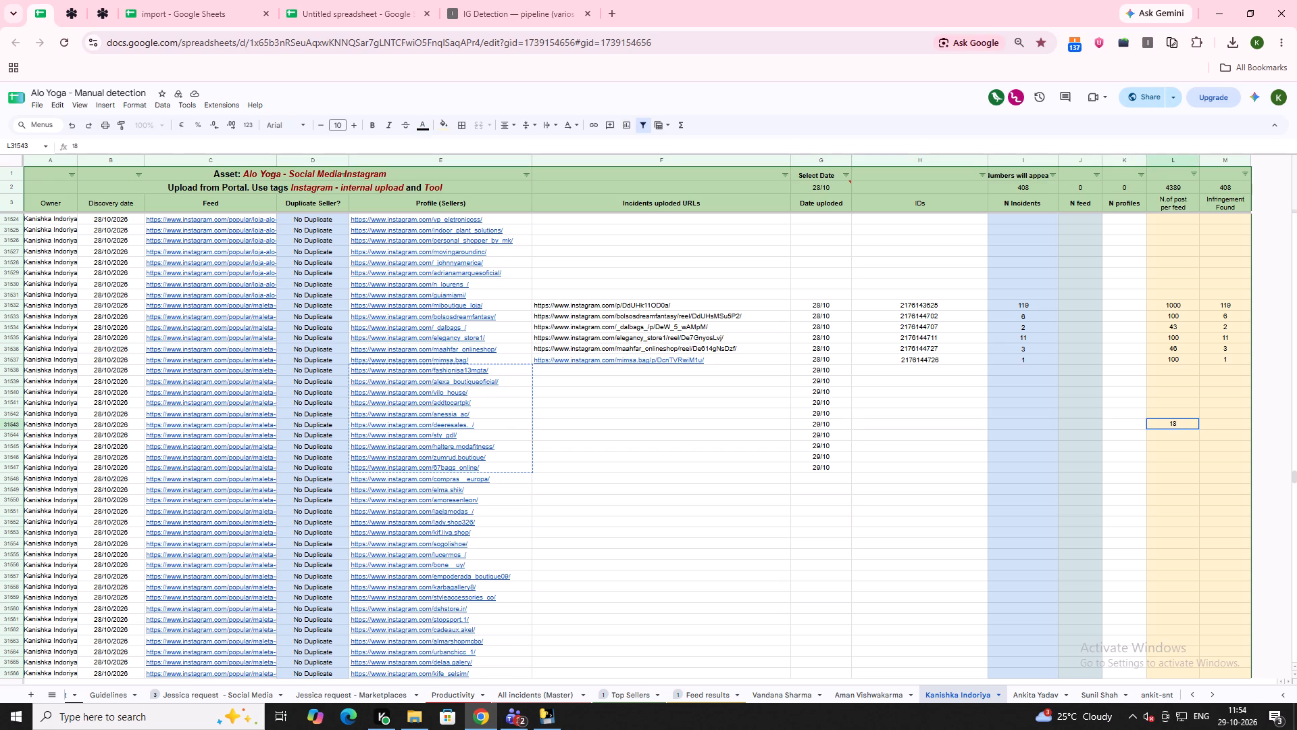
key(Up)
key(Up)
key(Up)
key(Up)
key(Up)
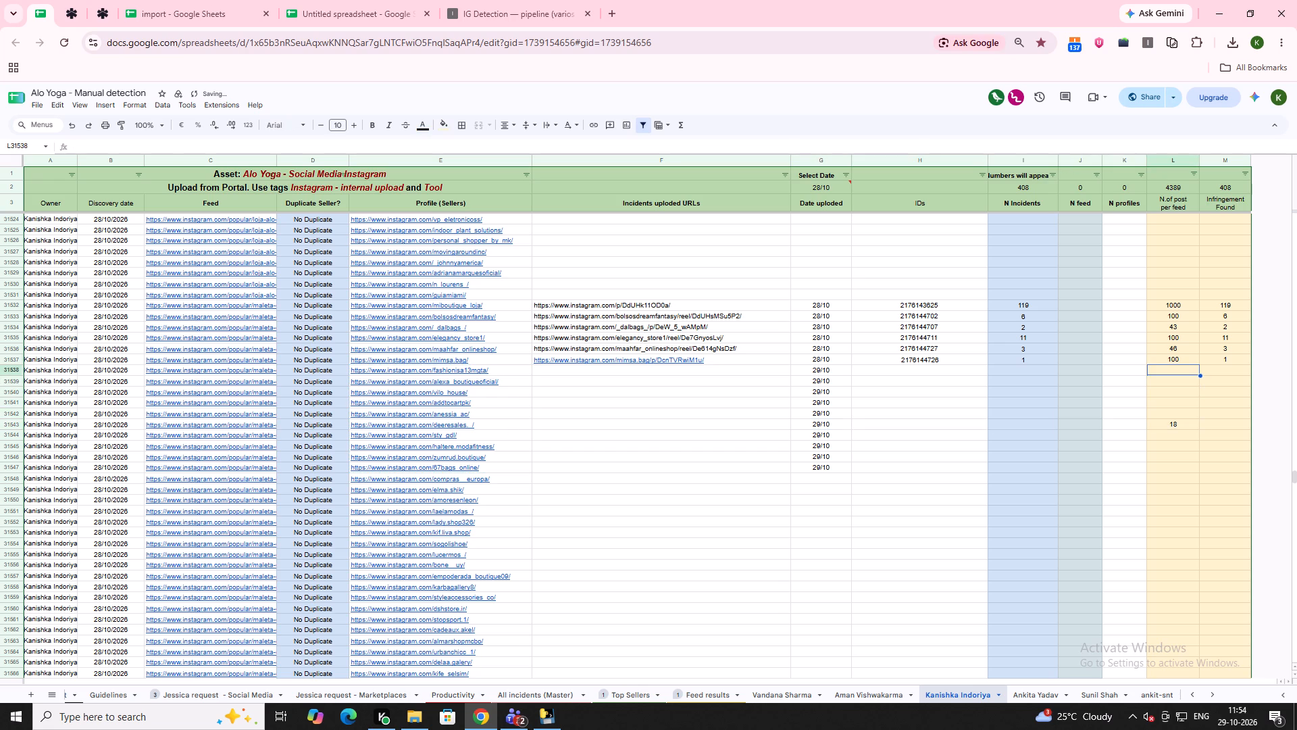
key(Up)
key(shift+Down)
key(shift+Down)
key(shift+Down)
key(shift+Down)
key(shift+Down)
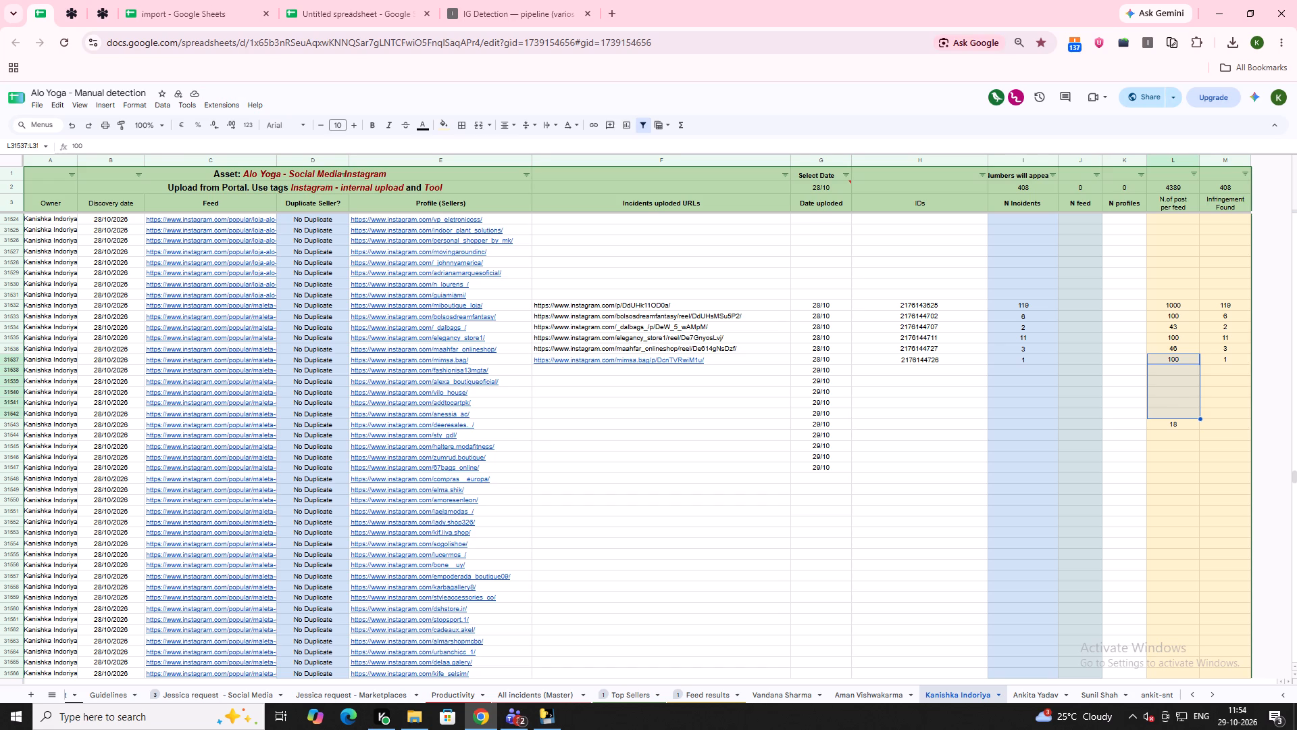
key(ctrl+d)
Enter 100 as the N.of post per feed for the sty_gdl profile.
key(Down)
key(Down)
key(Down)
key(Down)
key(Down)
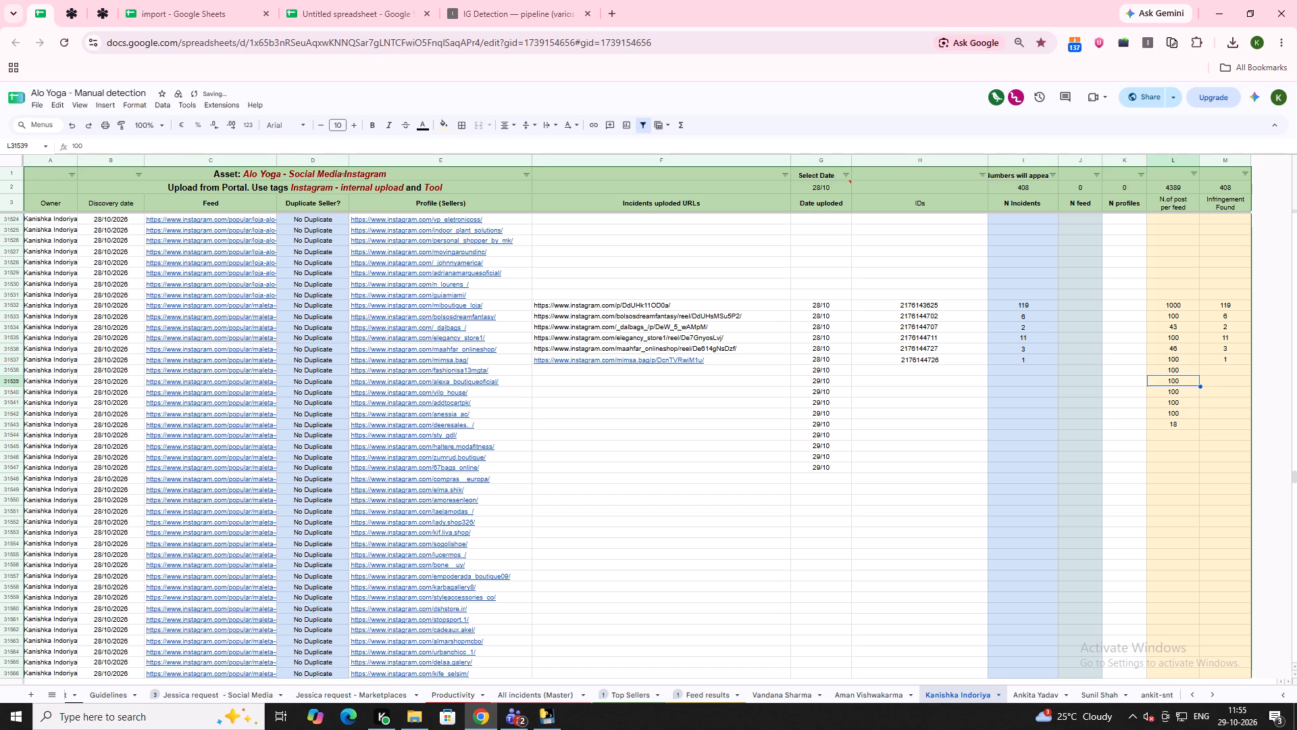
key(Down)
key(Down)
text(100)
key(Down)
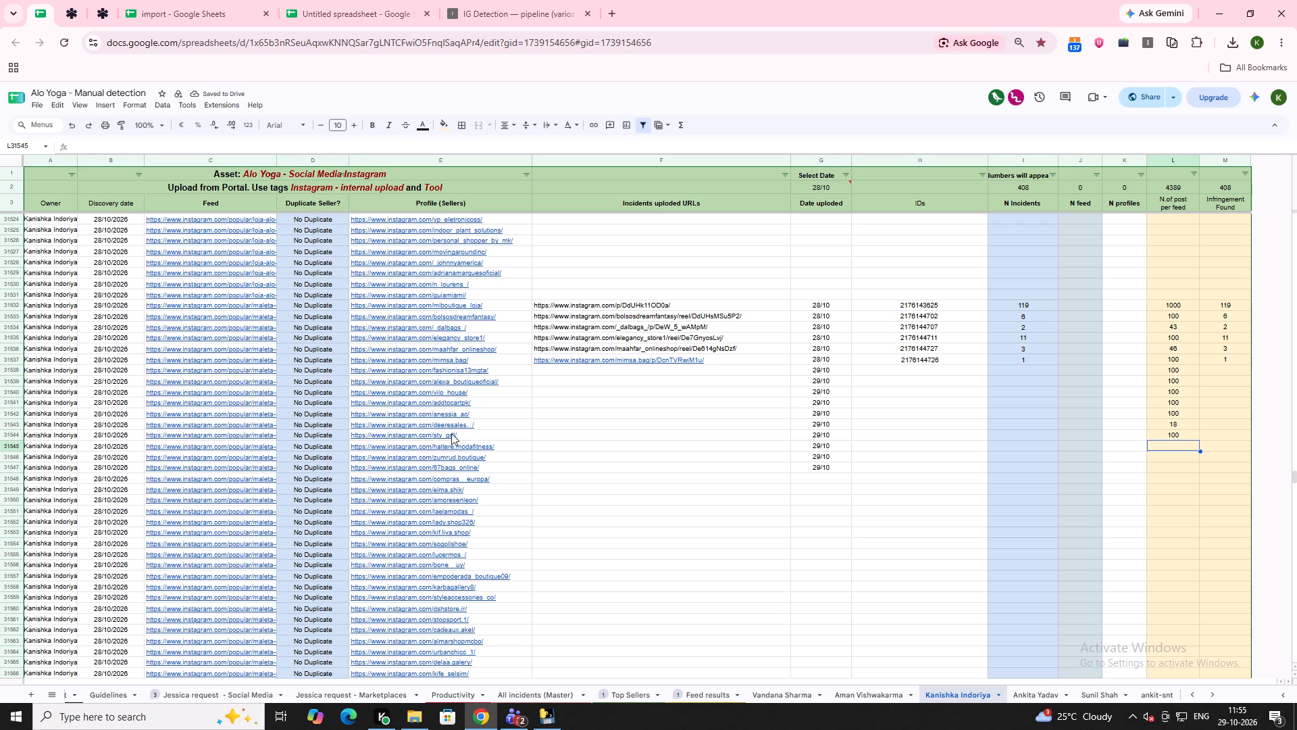
Look up the last profiles' post counts in the IG Detection log and go to the 67bags_online row in the Alo Yoga sheet.
click(527, 0)
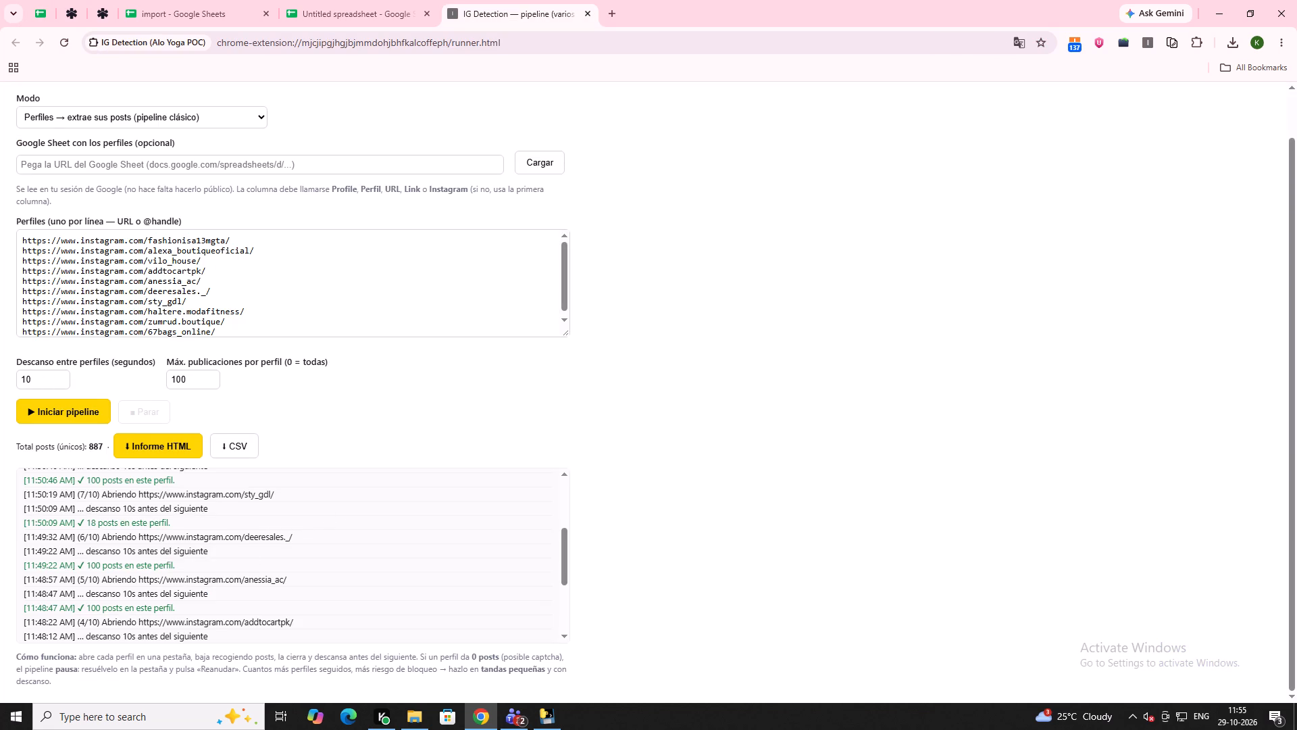
scroll(153, 551, up, 3)
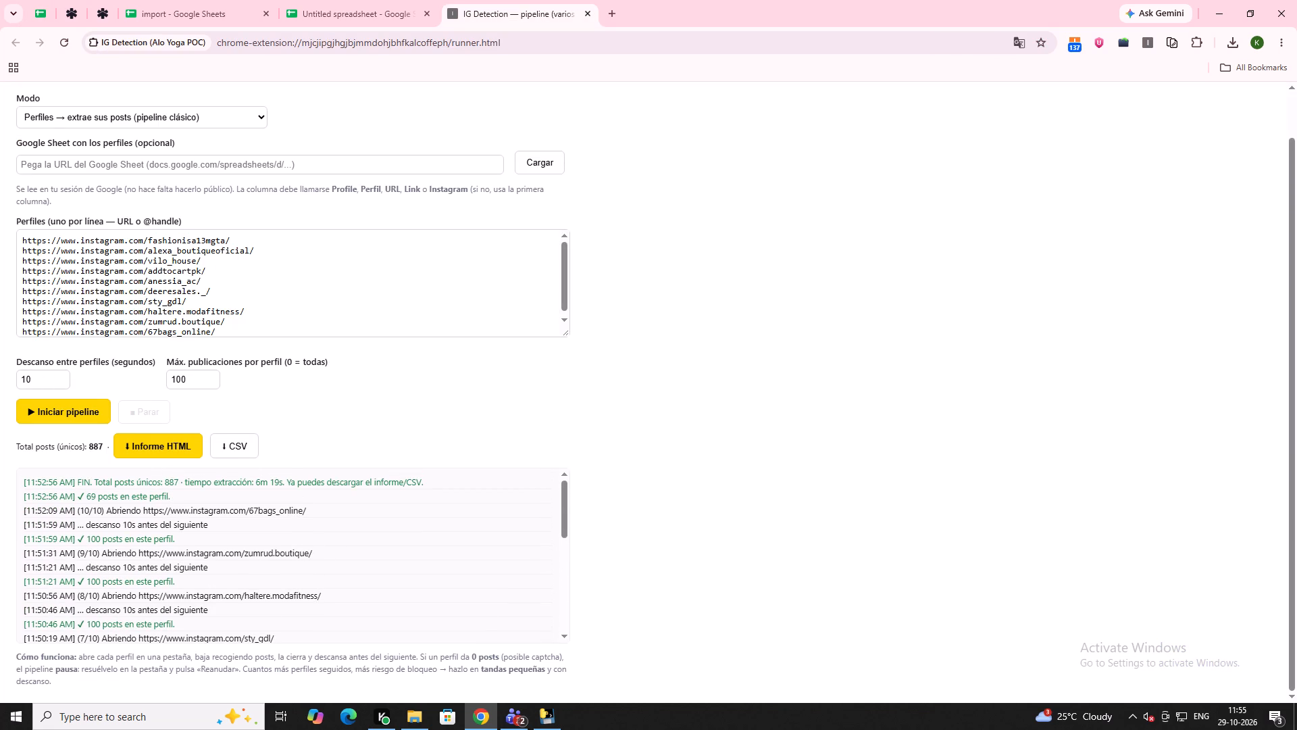
scroll(129, 543, up, 2)
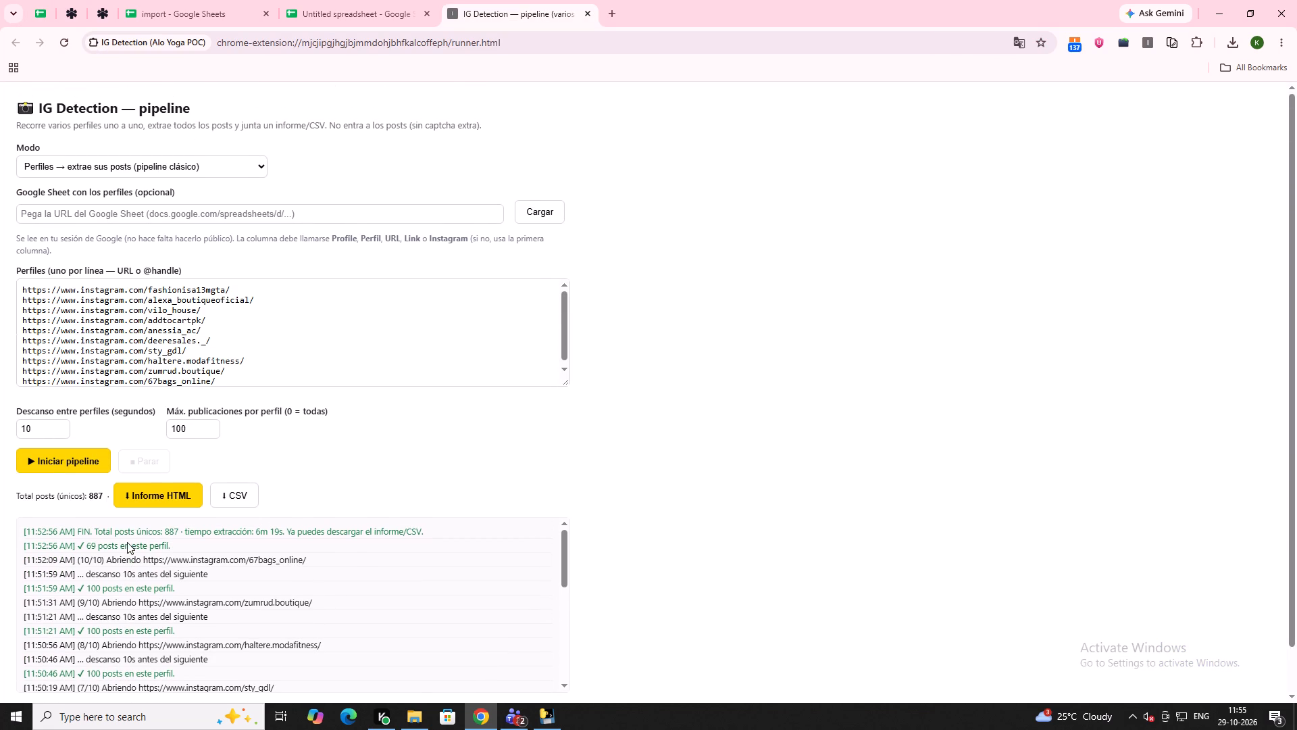
click(42, 0)
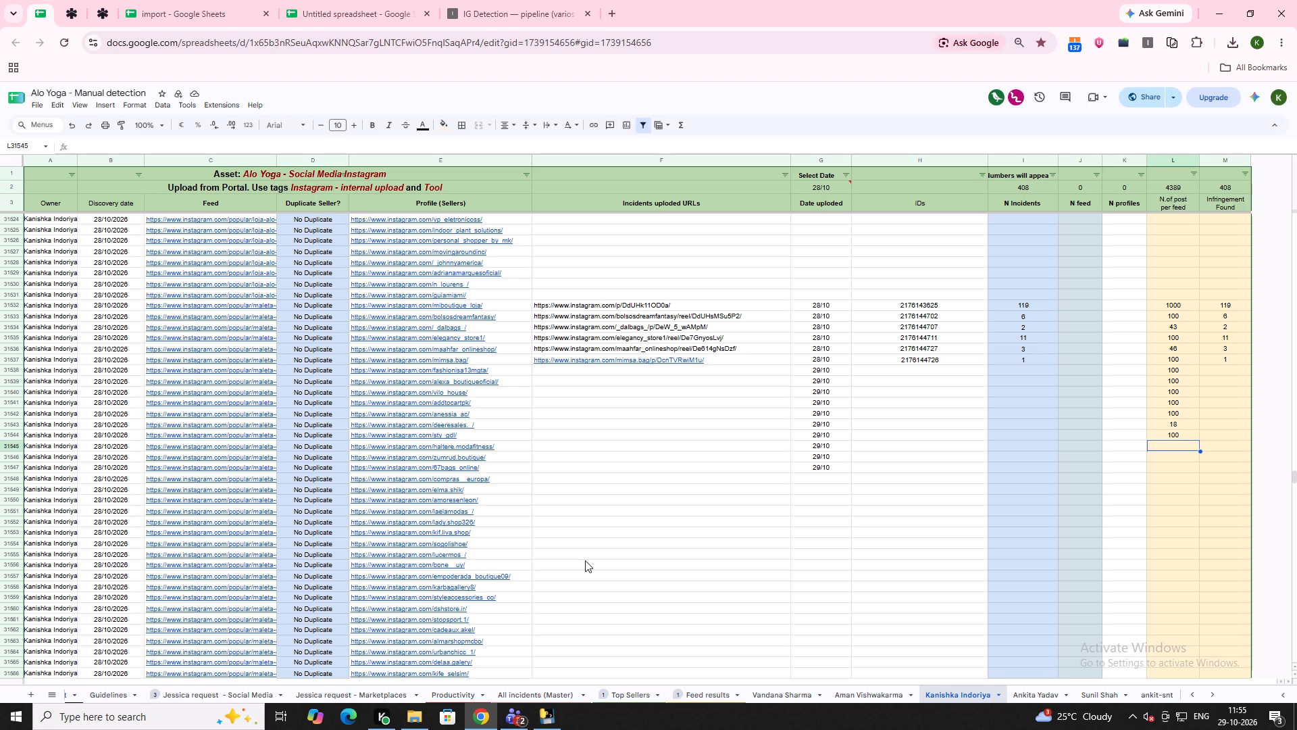
click(497, 468)
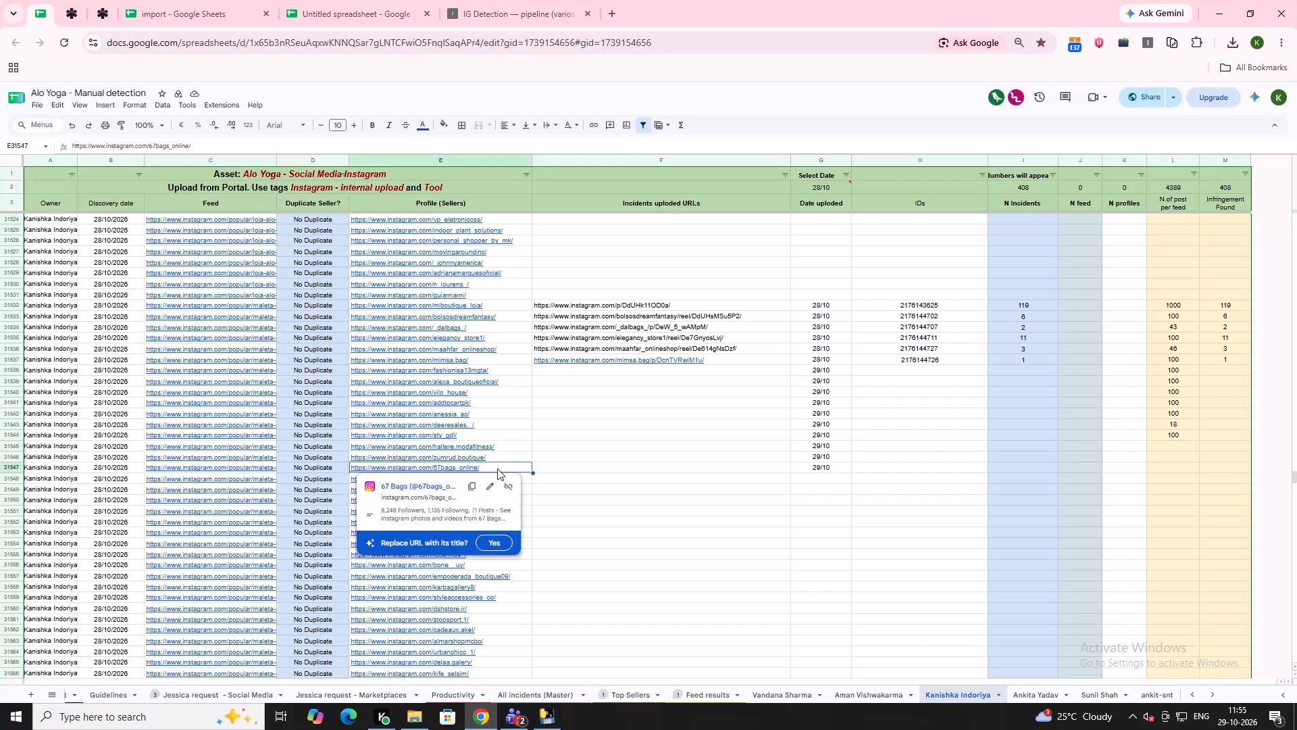
Enter 69 as the number of posts per feed for the 67bags_online profile in row 31547.
key(Right)
key(Right)
key(Right)
key(Right)
key(Right)
key(Right)
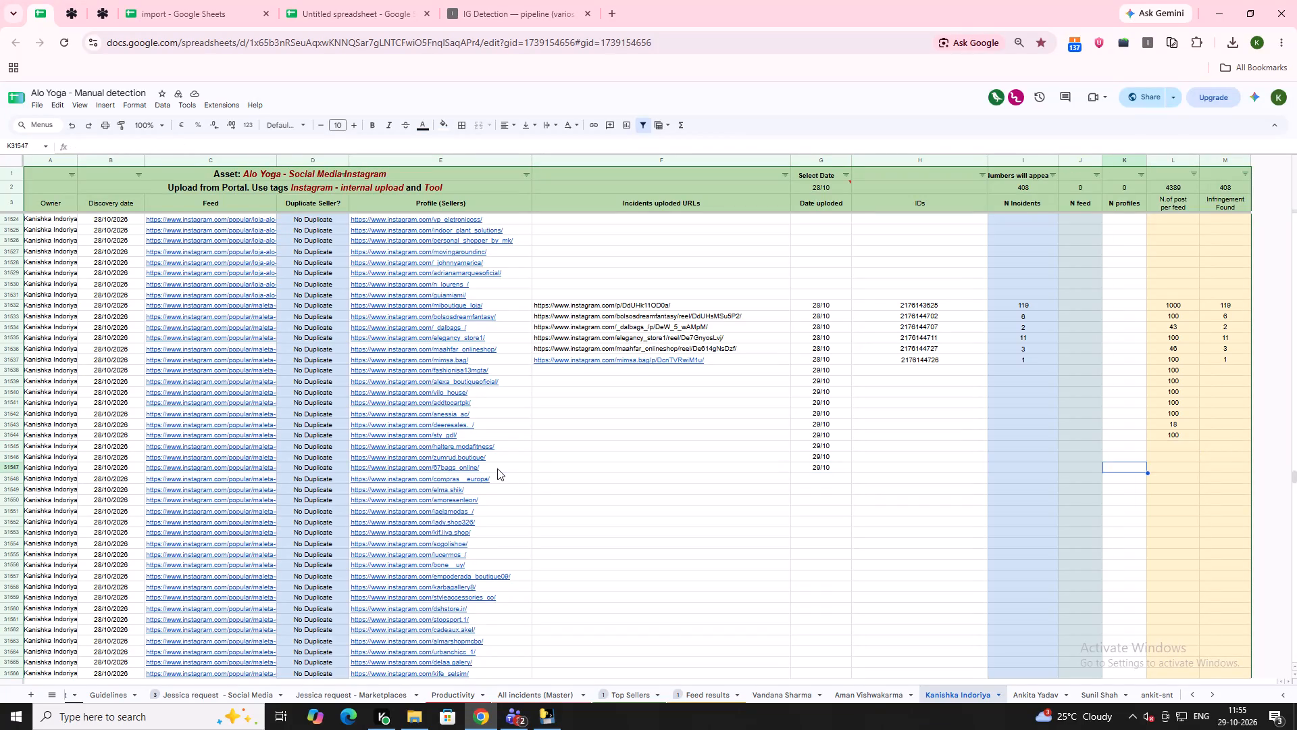
key(Right)
text(69)
key(Up)
Fill the post count of 100 from row 31544 down to the two empty cells in rows 31545 and 31546.
key(Up)
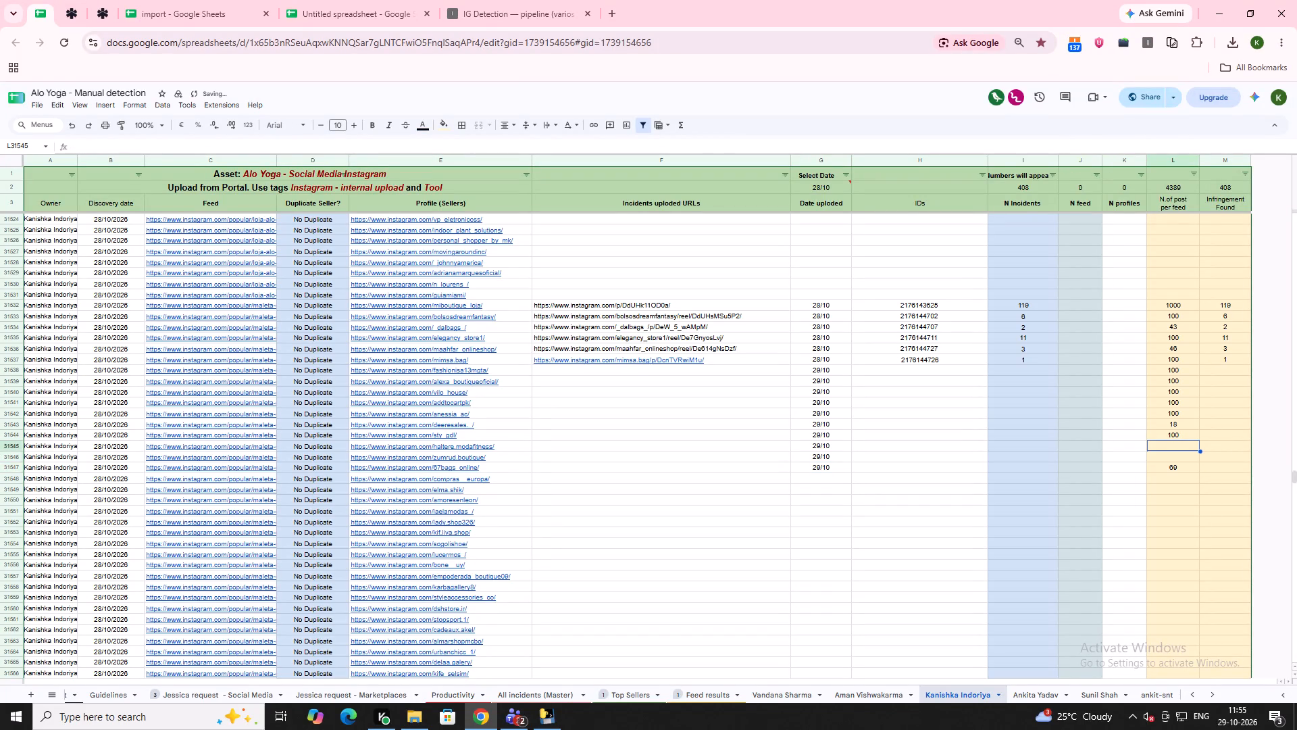
key(Up)
key(shift+Down)
key(shift+Down)
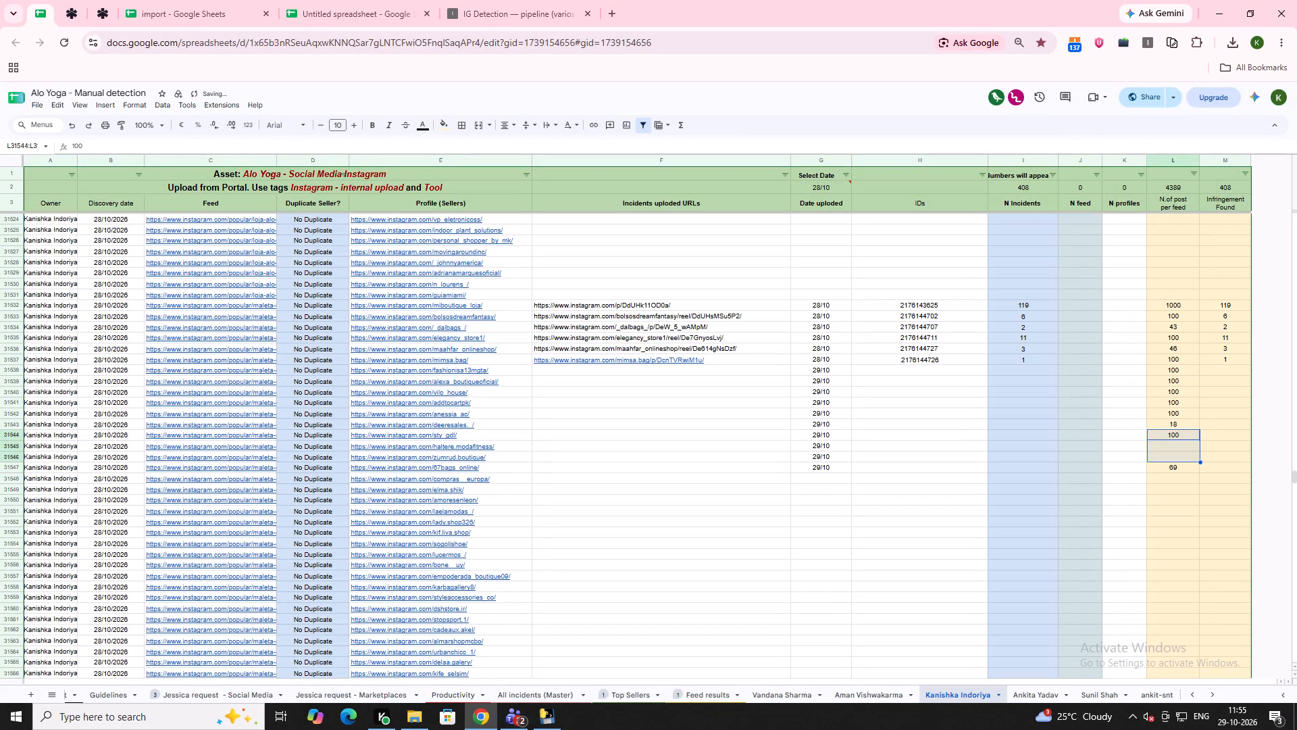
key(ctrl+d)
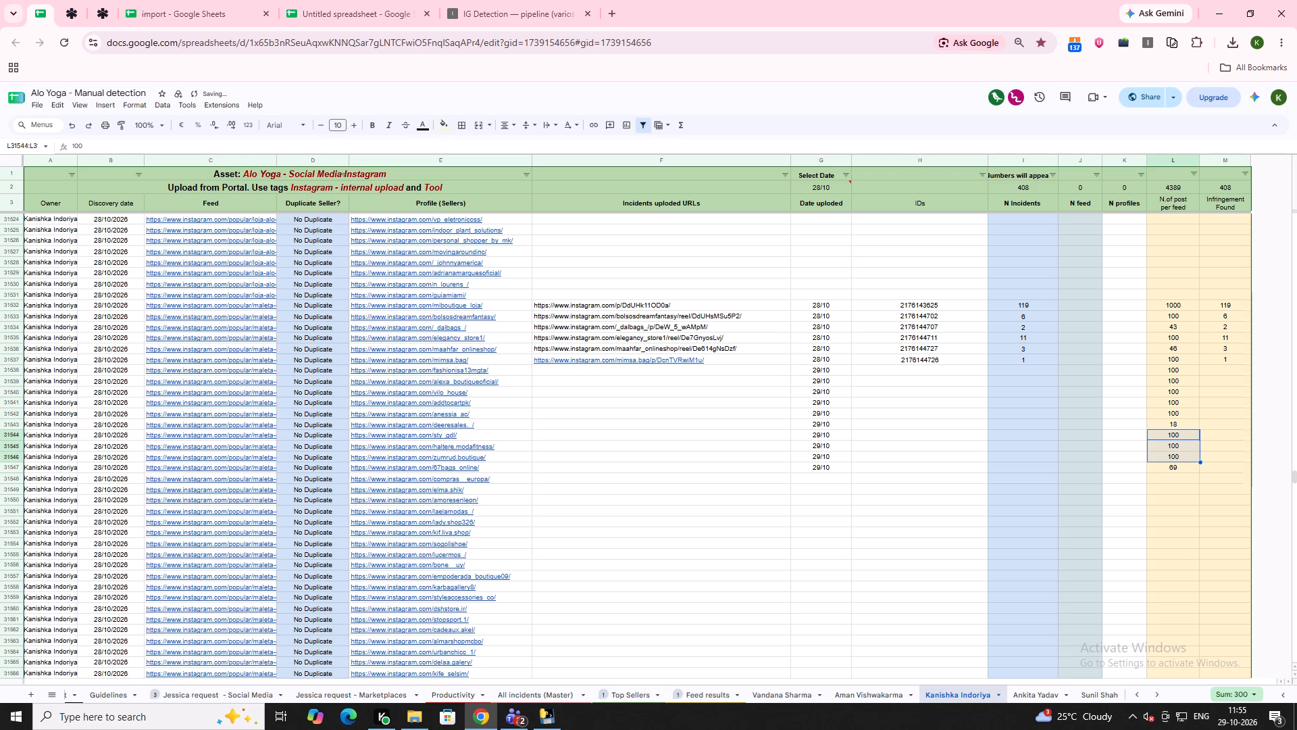
key(Left)
key(Left)
key(Left)
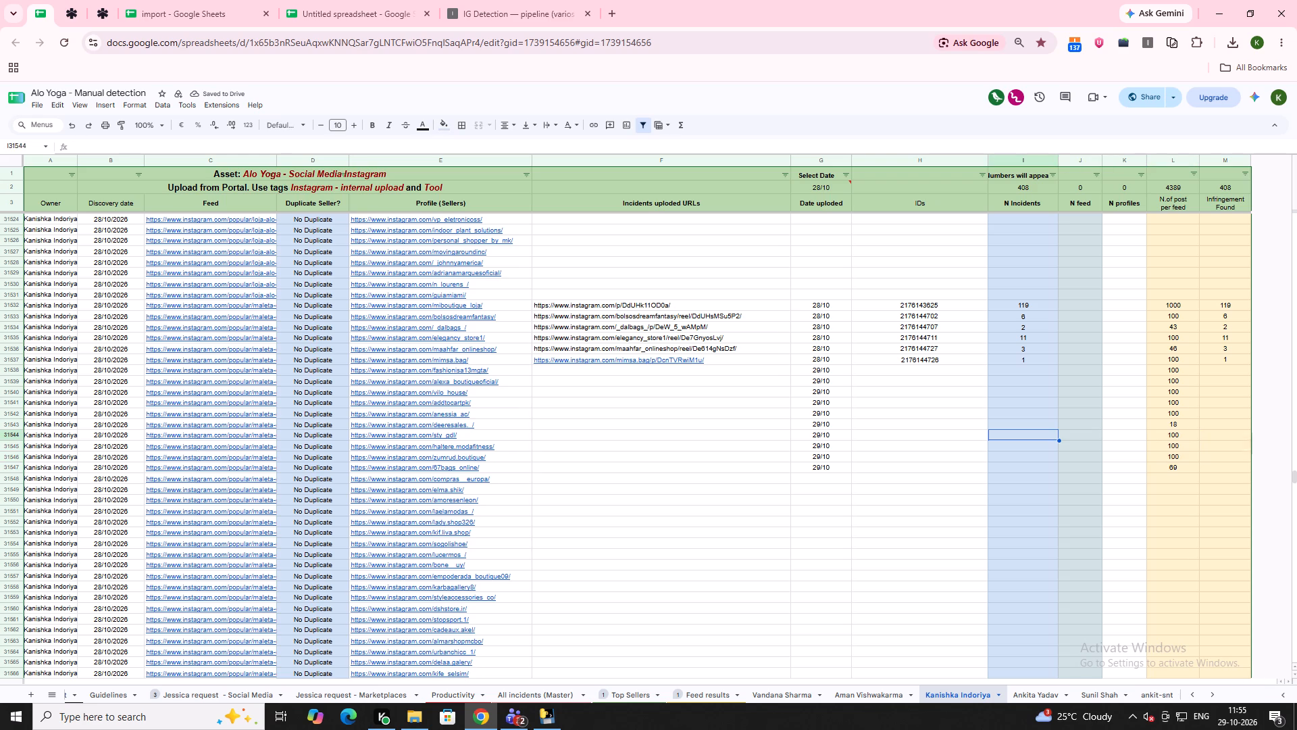
click(626, 383)
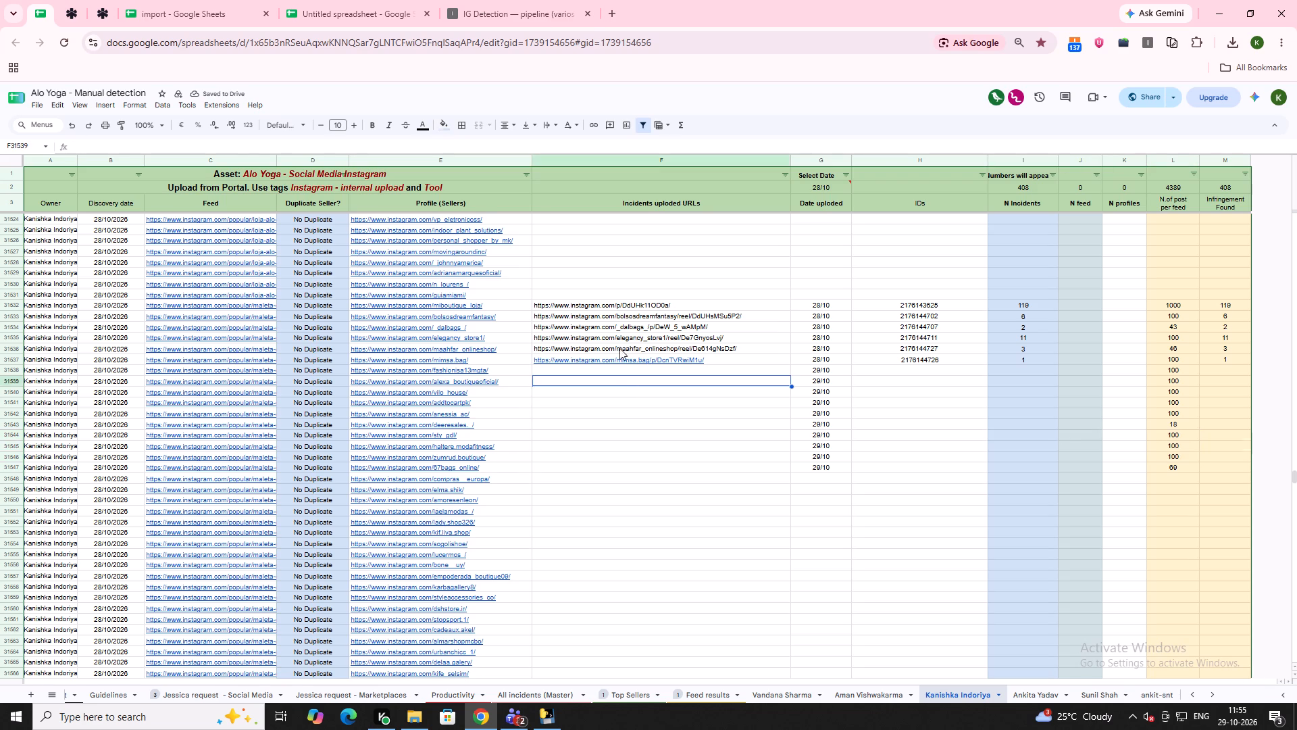
Close the IG Detection pipeline page and return to the incident URL cell for row 31538 in the Alo Yoga - Manual detection sheet.
click(541, 0)
key(ctrl+w)
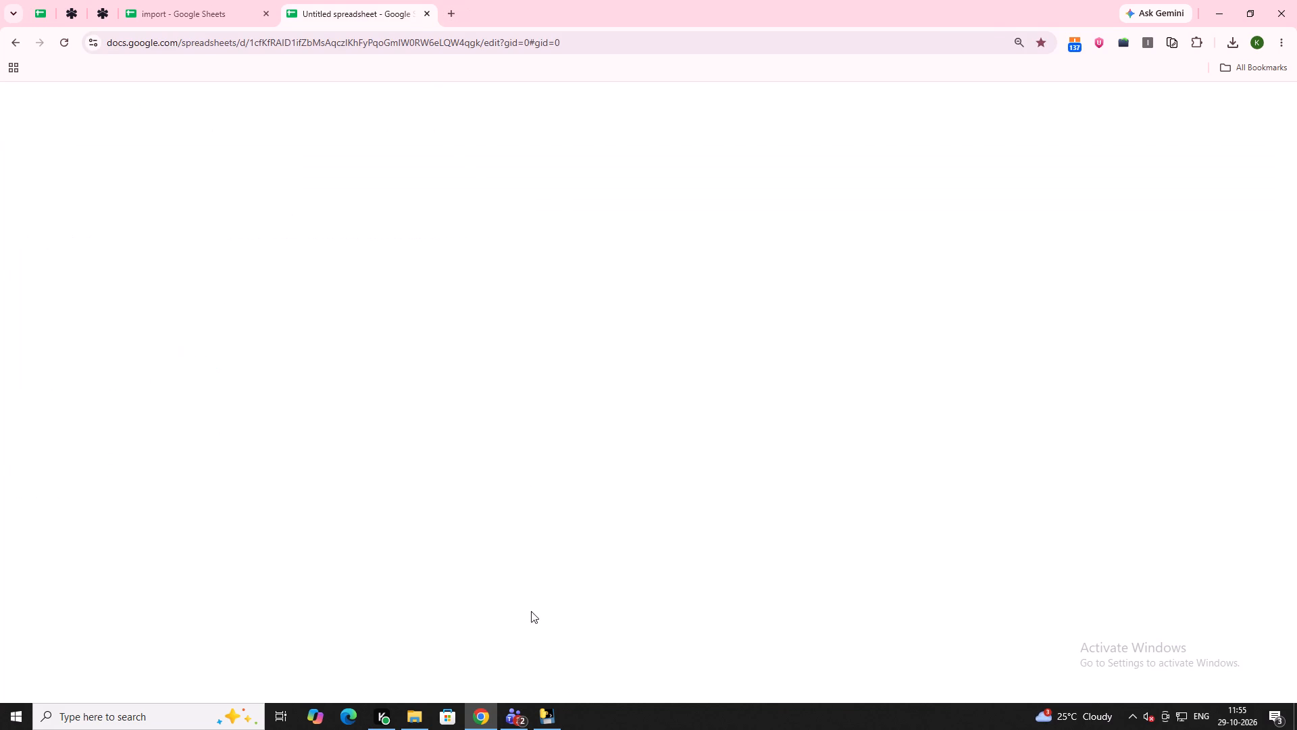
click(27, 0)
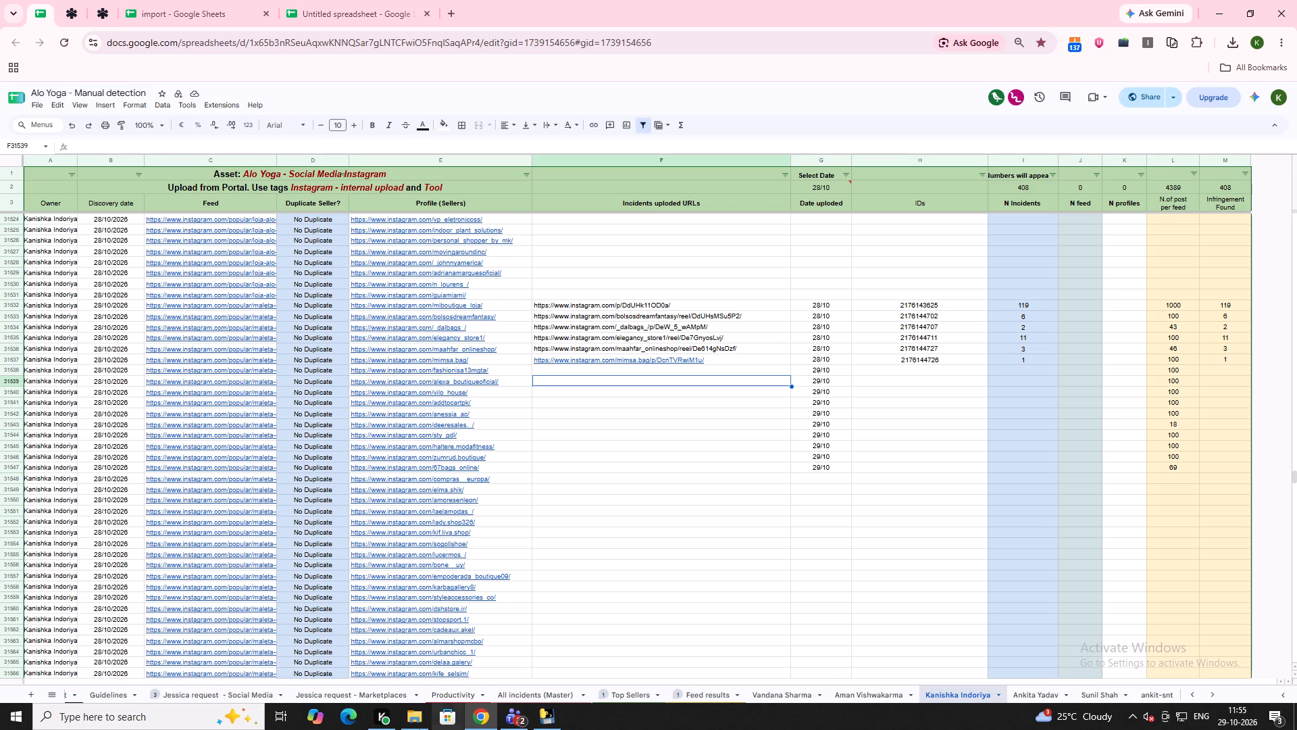
click(548, 370)
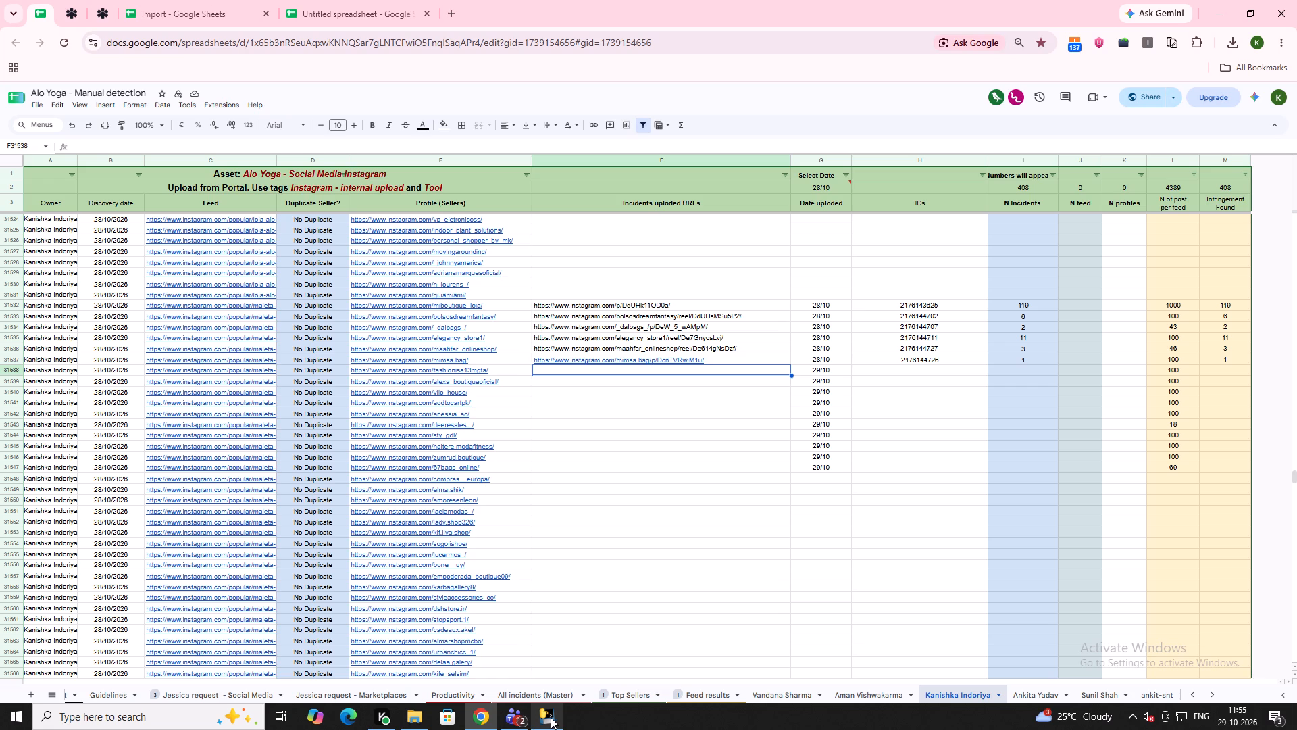
Switch to the running AloOCR console and reposition its window over the sheet to check the OCR progress.
click(560, 677)
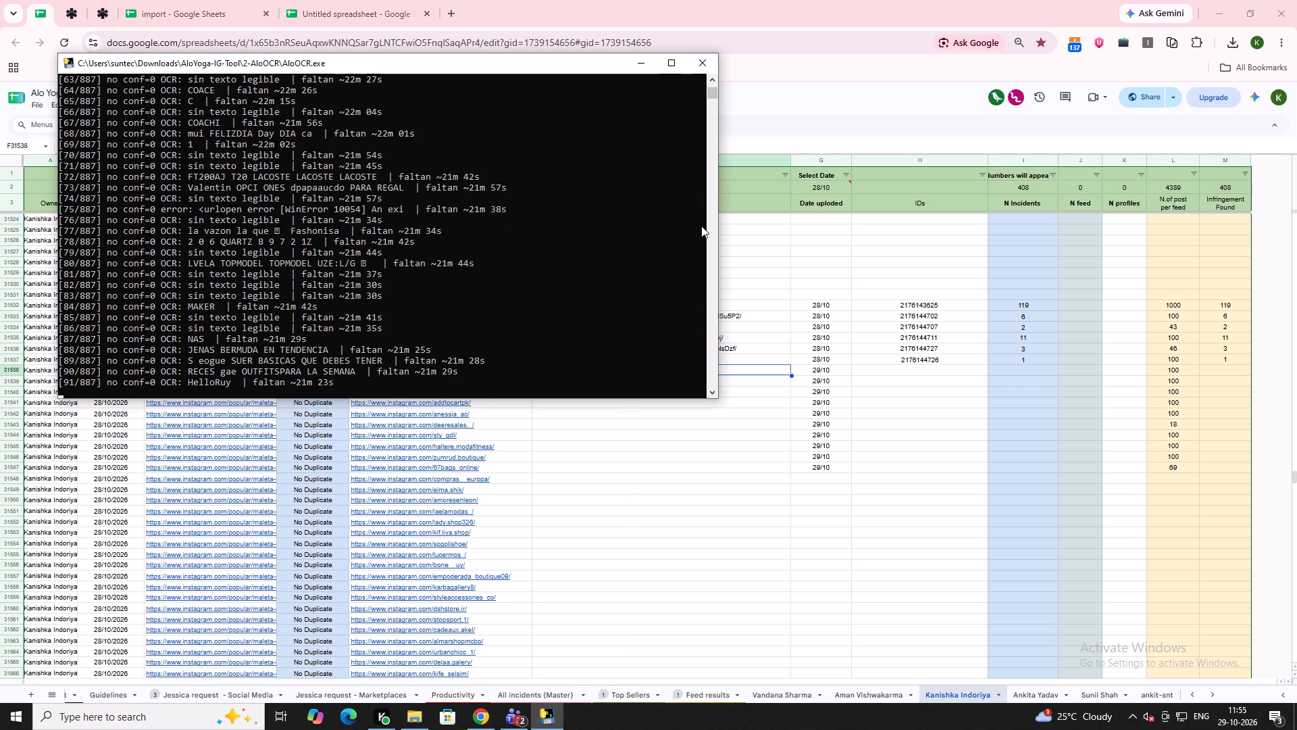
drag(609, 63, 673, 160)
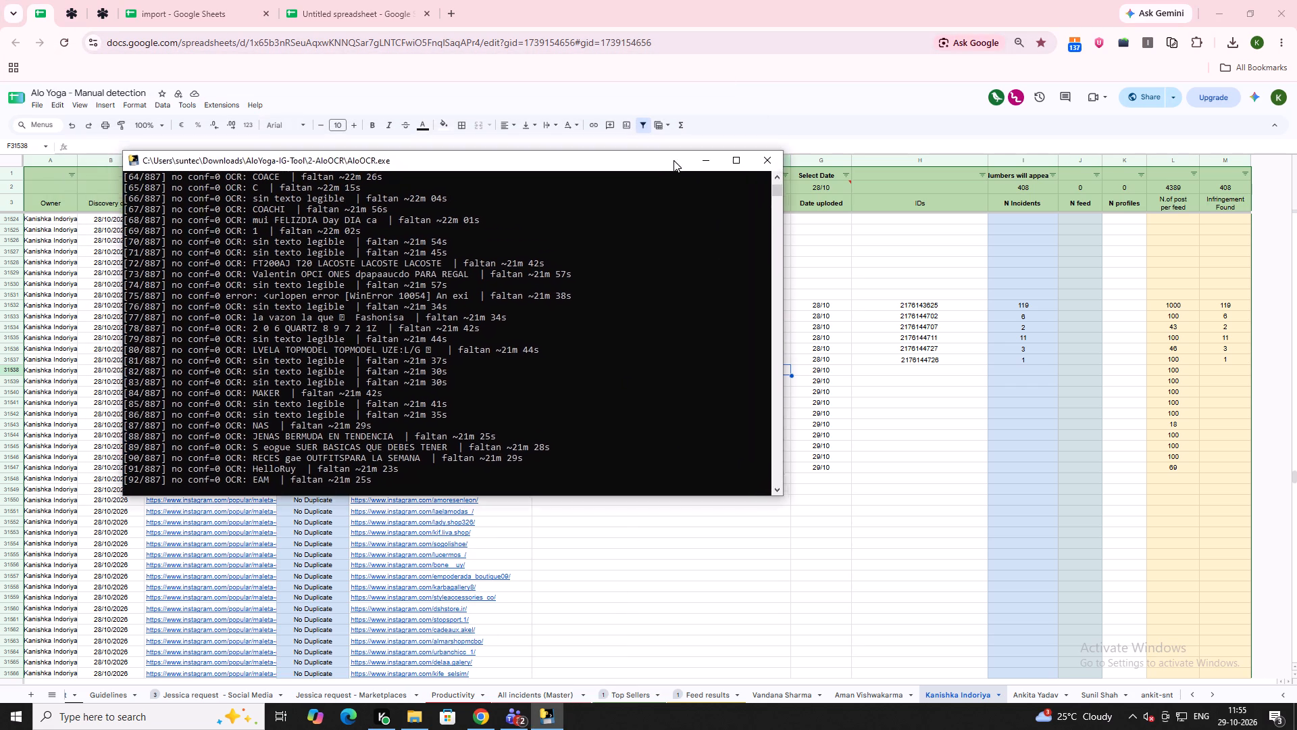
Check the AloOCR console's progress and minimize it to return to the Alo Yoga - Manual detection sheet.
drag(673, 160, 676, 164)
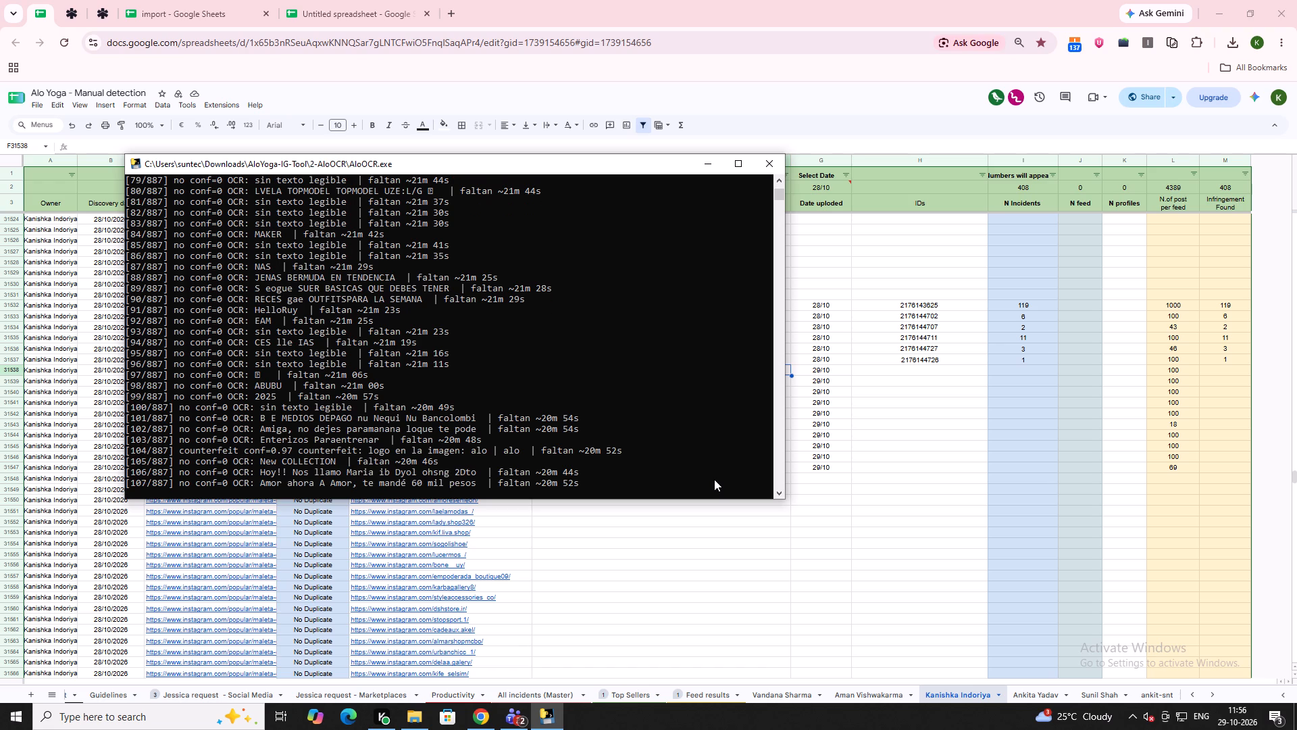
click(703, 168)
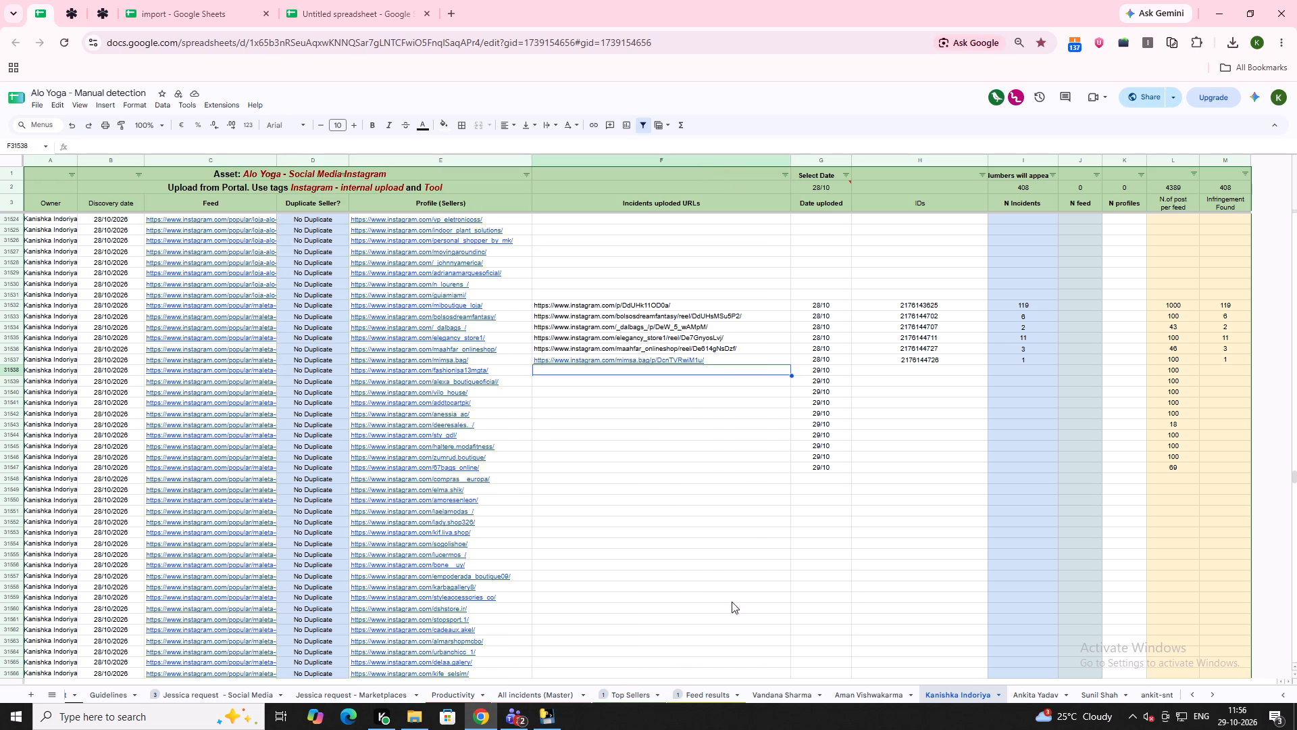